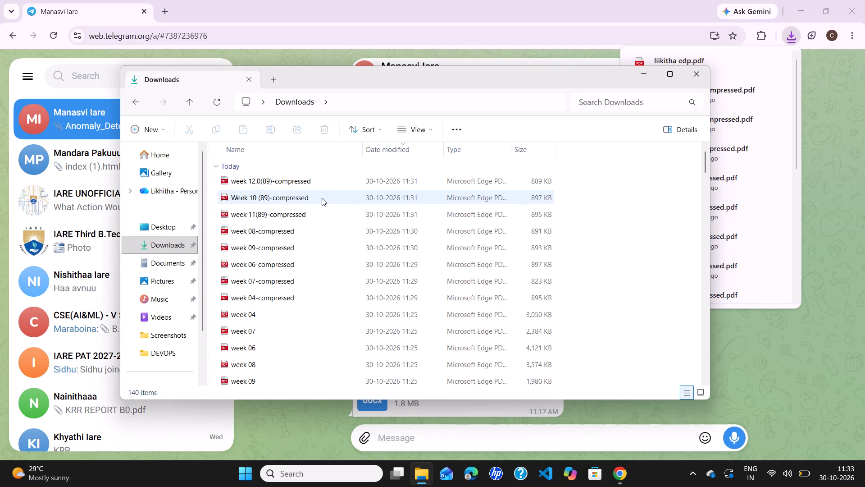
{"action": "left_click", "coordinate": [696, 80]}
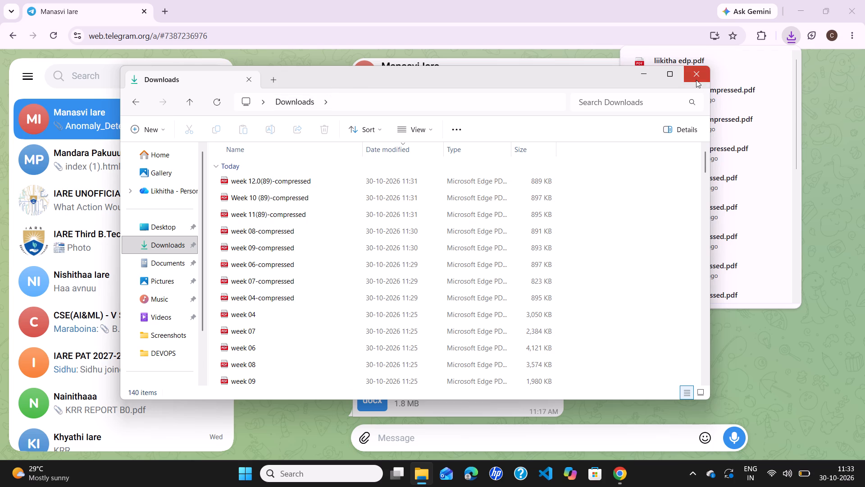
Open the downloaded liikitha edp.pdf from the browser's recent downloads.
{"action": "left_click", "coordinate": [681, 61]}
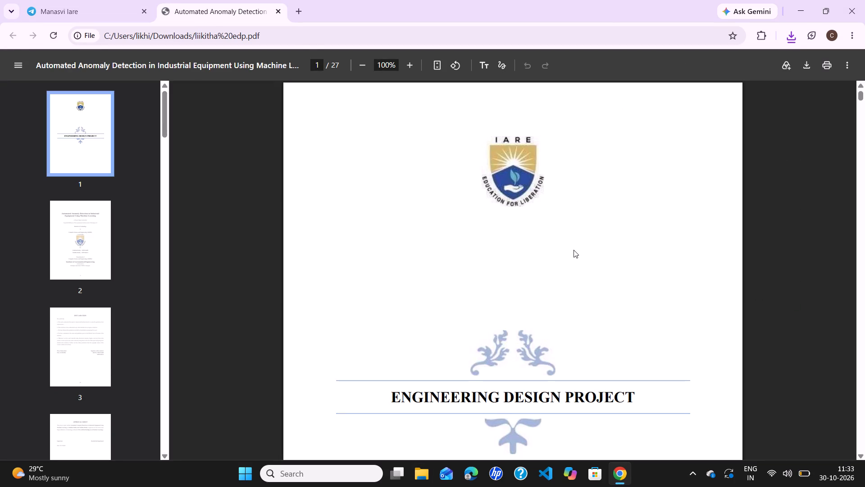
Review the report's front matter from the cover through the title page, declaration, approval sheet, certificate and acknowledgement.
{"action": "scroll", "coordinate": [574, 250], "scroll_direction": "down", "scroll_amount": 8}
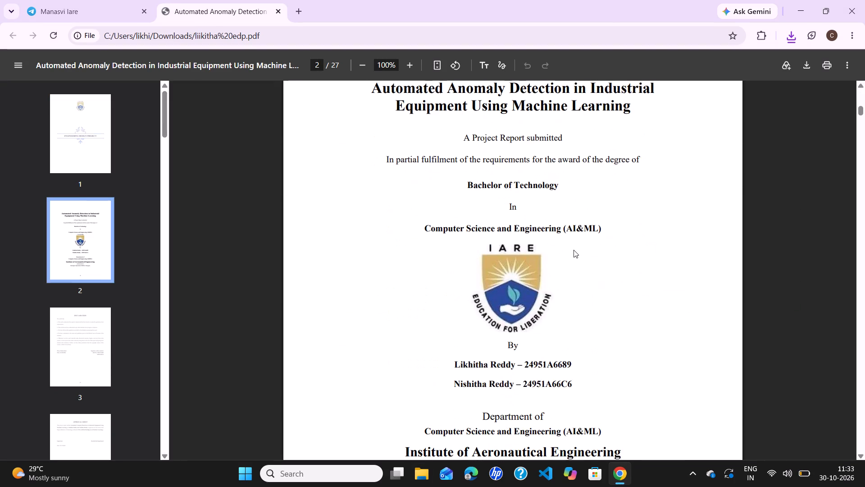
{"action": "scroll", "coordinate": [574, 250], "scroll_direction": "down", "scroll_amount": 2}
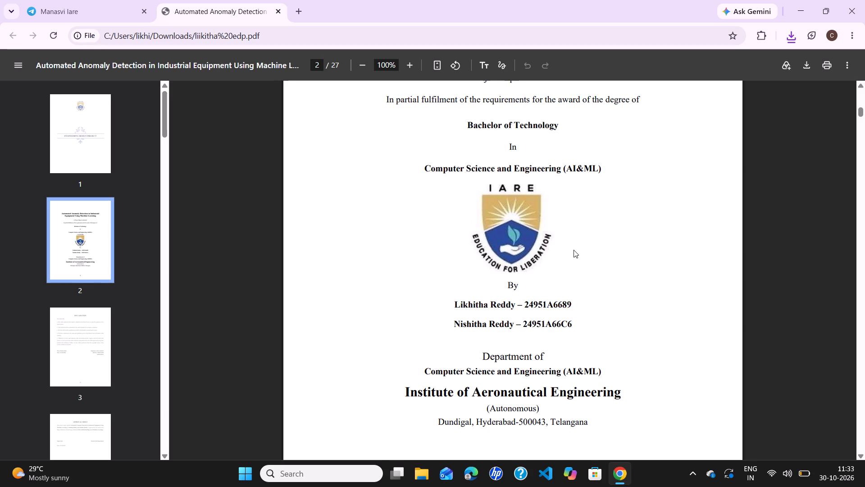
{"action": "scroll", "coordinate": [574, 250], "scroll_direction": "down", "scroll_amount": 4}
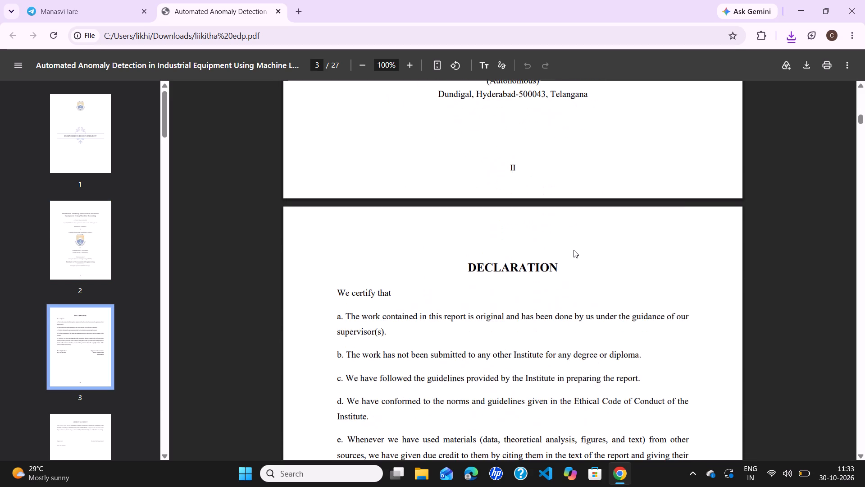
{"action": "scroll", "coordinate": [574, 250], "scroll_direction": "down", "scroll_amount": 7}
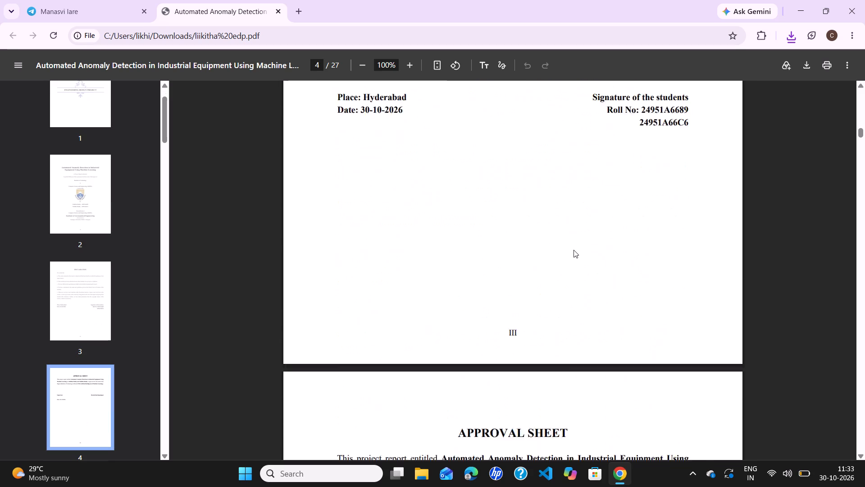
{"action": "scroll", "coordinate": [574, 250], "scroll_direction": "down", "scroll_amount": 7}
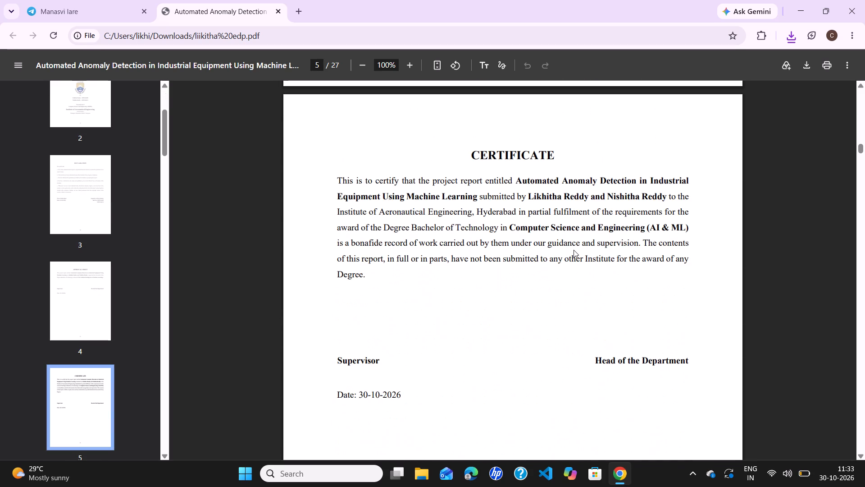
{"action": "scroll", "coordinate": [574, 250], "scroll_direction": "down", "scroll_amount": 2}
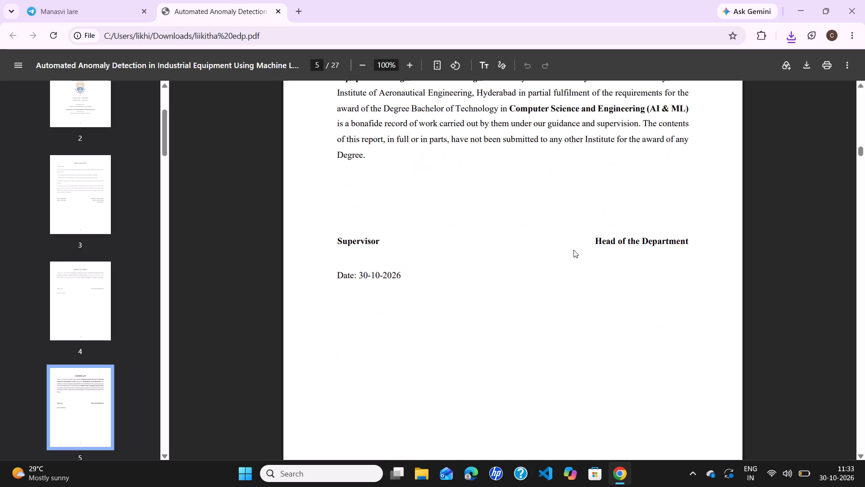
{"action": "scroll", "coordinate": [574, 250], "scroll_direction": "down", "scroll_amount": 5}
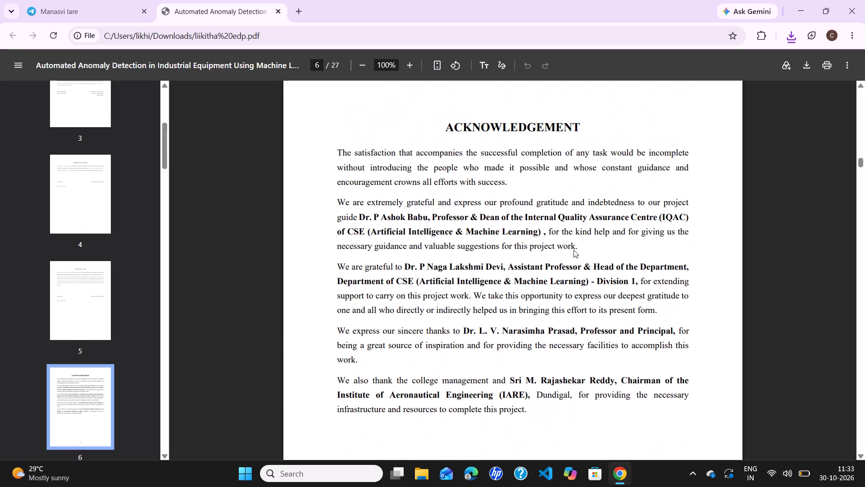
{"action": "scroll", "coordinate": [574, 250], "scroll_direction": "down", "scroll_amount": 7}
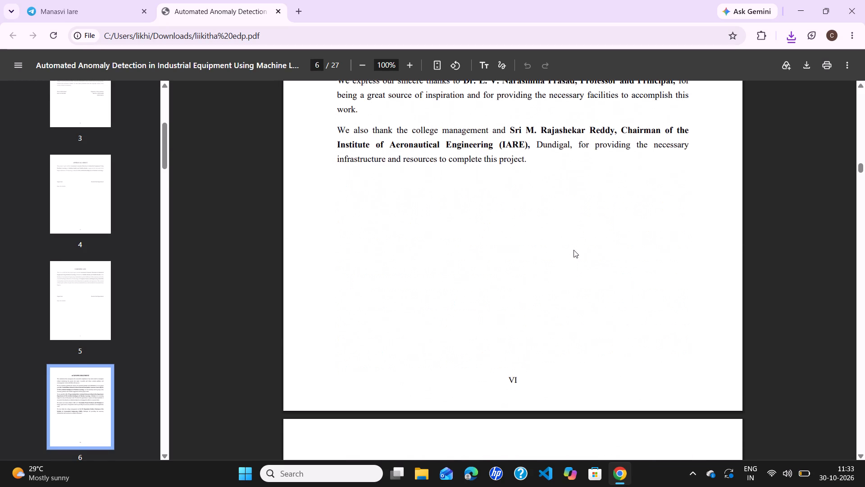
Look through the contents, the lists of tables and abbreviations, and on to the functional requirements in Chapter 1.
{"action": "scroll", "coordinate": [574, 250], "scroll_direction": "down", "scroll_amount": 5}
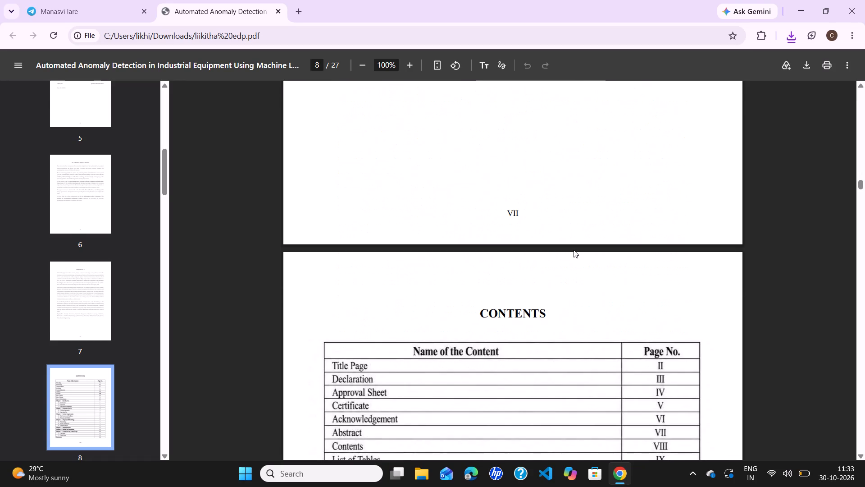
{"action": "scroll", "coordinate": [574, 250], "scroll_direction": "down", "scroll_amount": 2}
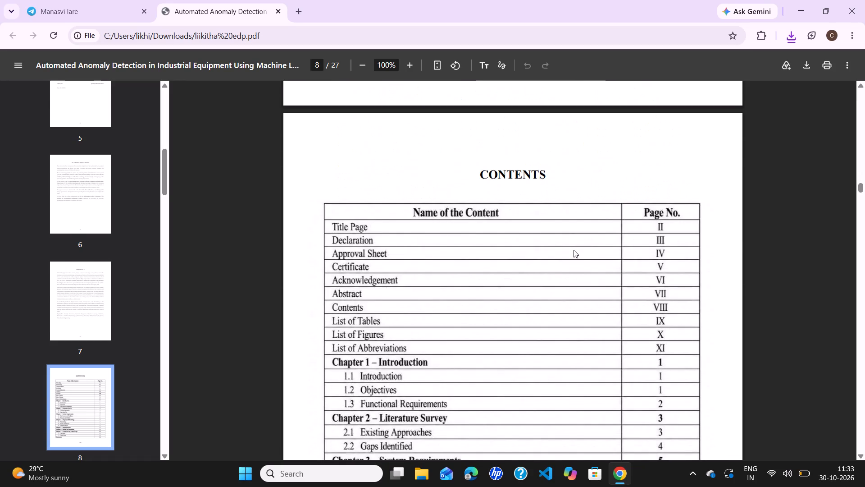
{"action": "scroll", "coordinate": [574, 250], "scroll_direction": "down", "scroll_amount": 4}
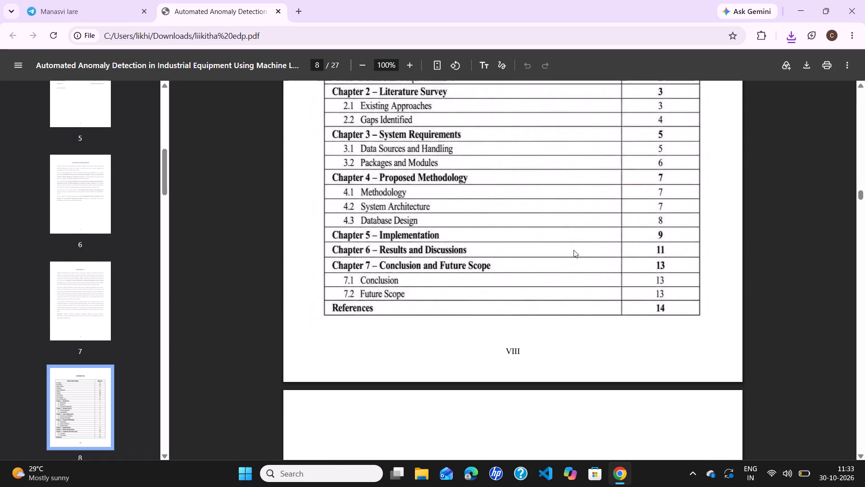
{"action": "scroll", "coordinate": [574, 250], "scroll_direction": "down", "scroll_amount": 6}
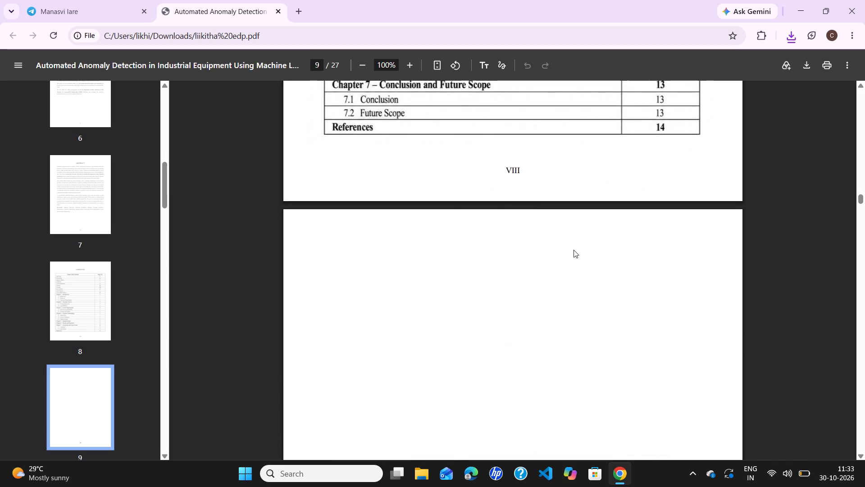
{"action": "scroll", "coordinate": [574, 250], "scroll_direction": "down", "scroll_amount": 10}
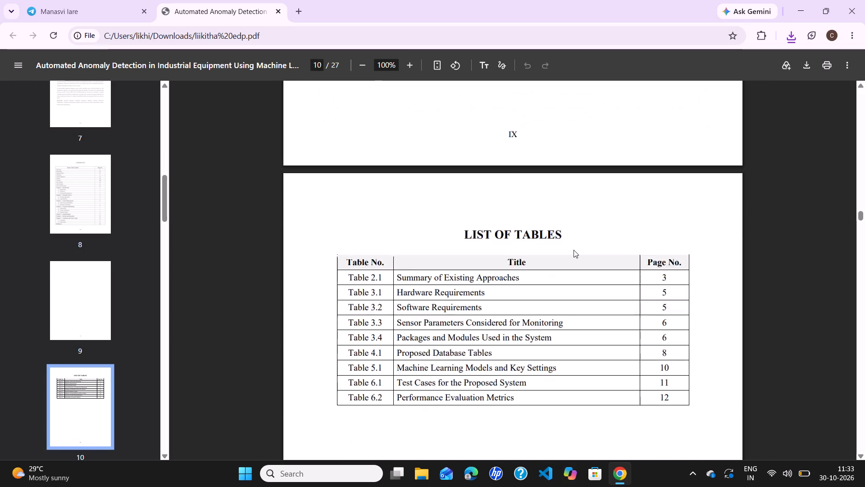
{"action": "scroll", "coordinate": [574, 250], "scroll_direction": "down", "scroll_amount": 9}
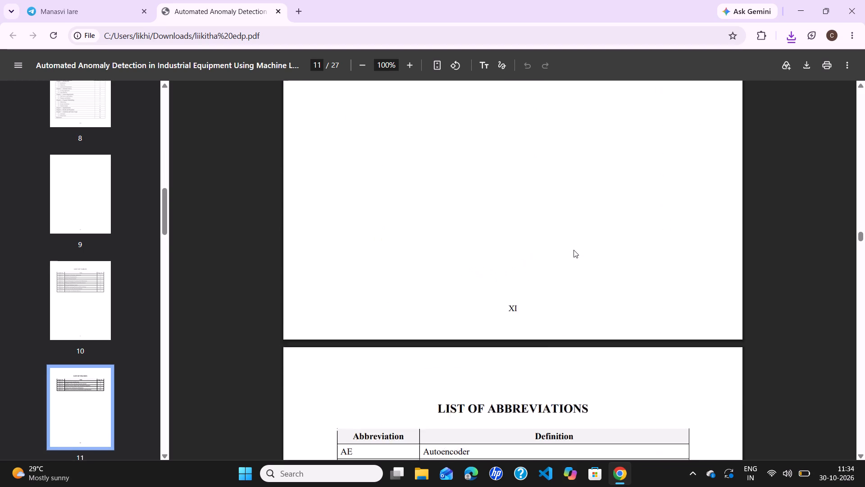
{"action": "scroll", "coordinate": [574, 250], "scroll_direction": "down", "scroll_amount": 8}
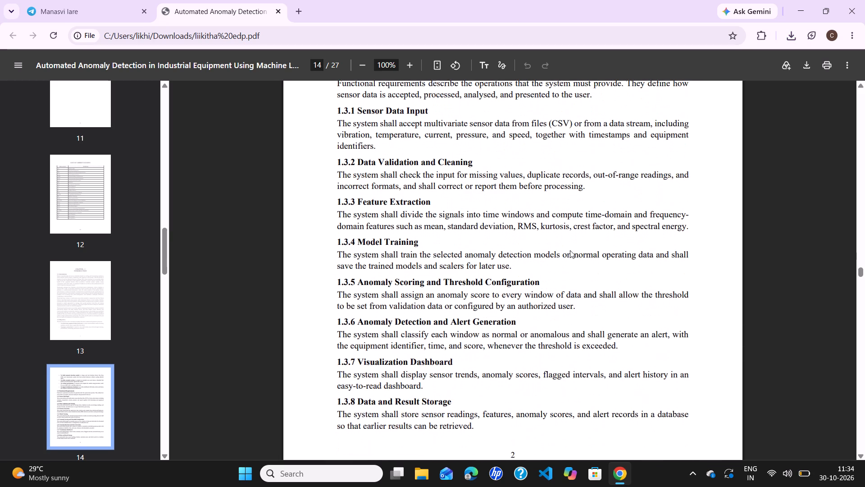
Return to the Contents page and examine its entries and page numbers alongside the List of Tables page.
{"action": "left_click_drag", "start_coordinate": [162, 263], "coordinate": [164, 217]}
{"action": "left_click", "coordinate": [82, 207]}
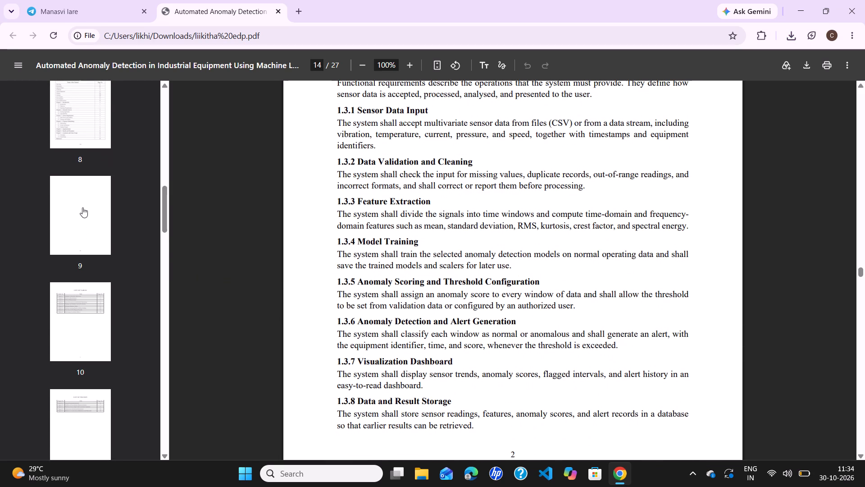
{"action": "scroll", "coordinate": [394, 129], "scroll_direction": "up", "scroll_amount": 7}
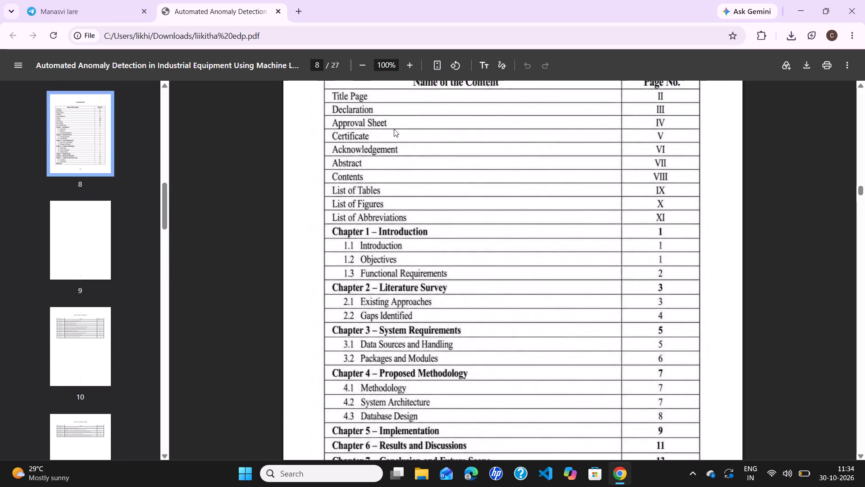
{"action": "scroll", "coordinate": [394, 129], "scroll_direction": "up", "scroll_amount": 4}
{"action": "scroll", "coordinate": [394, 129], "scroll_direction": "down", "scroll_amount": 7}
{"action": "scroll", "coordinate": [394, 129], "scroll_direction": "up", "scroll_amount": 2}
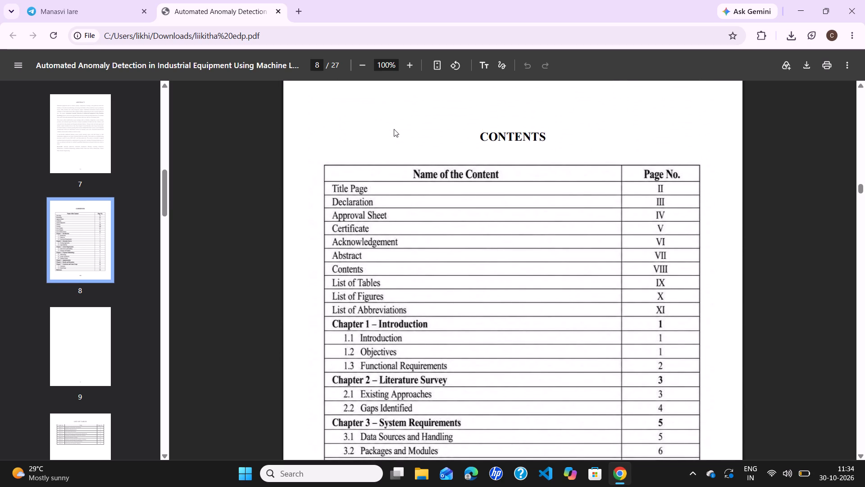
{"action": "scroll", "coordinate": [394, 129], "scroll_direction": "down", "scroll_amount": 2}
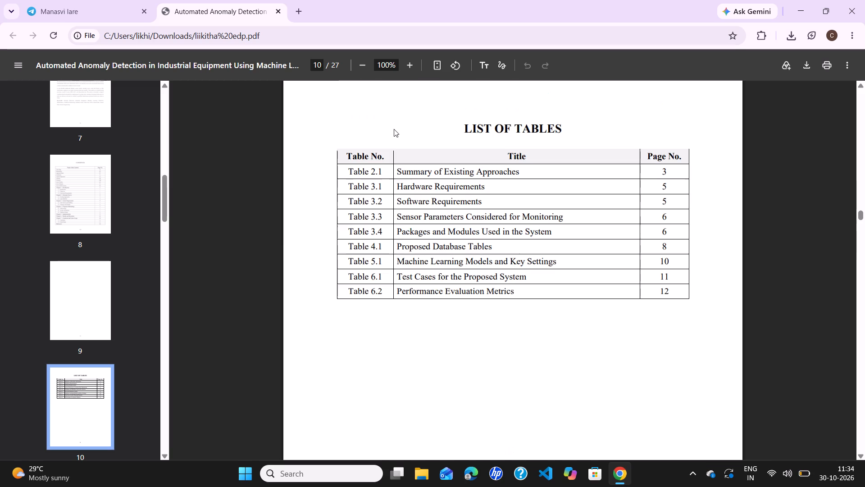
{"action": "scroll", "coordinate": [394, 129], "scroll_direction": "up", "scroll_amount": 10}
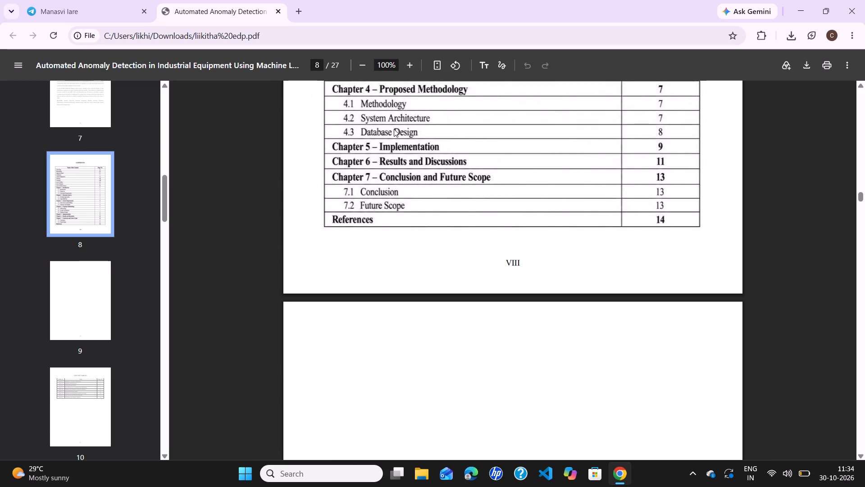
{"action": "scroll", "coordinate": [394, 129], "scroll_direction": "up", "scroll_amount": 4}
{"action": "scroll", "coordinate": [394, 129], "scroll_direction": "down", "scroll_amount": 1}
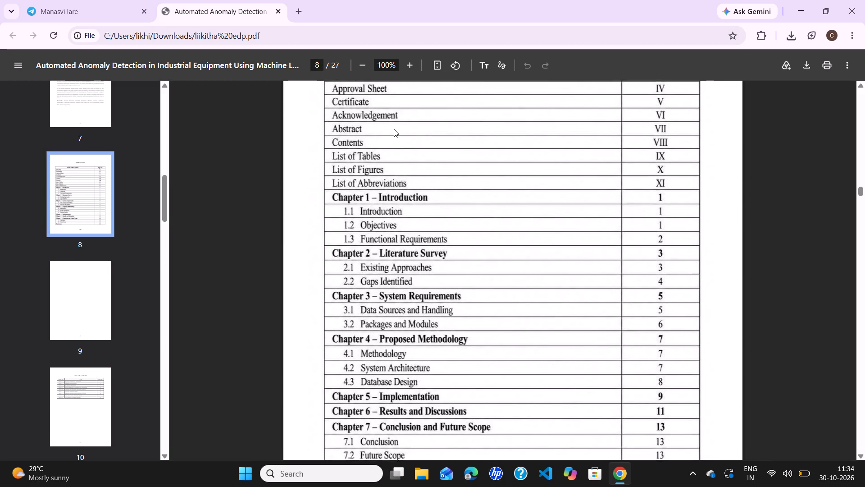
{"action": "scroll", "coordinate": [394, 129], "scroll_direction": "down", "scroll_amount": 6}
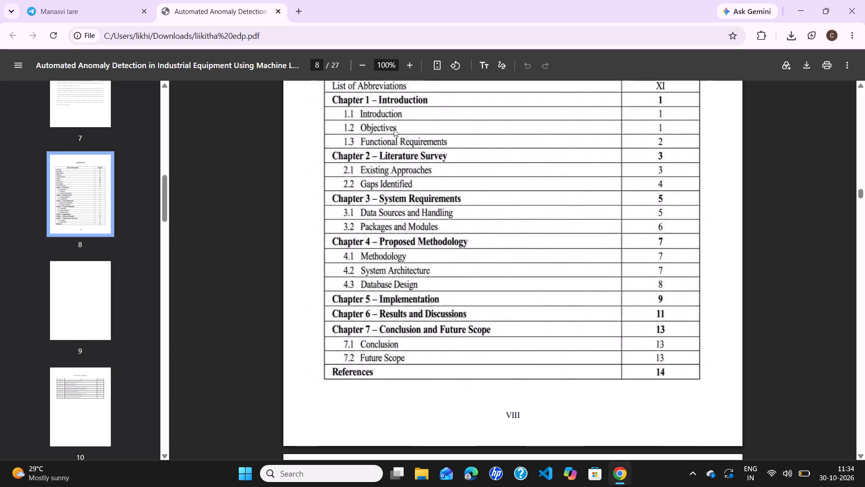
Skim ahead to the Chapter 1 introduction and back through the List of Tables to the cover page.
{"action": "scroll", "coordinate": [394, 129], "scroll_direction": "down", "scroll_amount": 17}
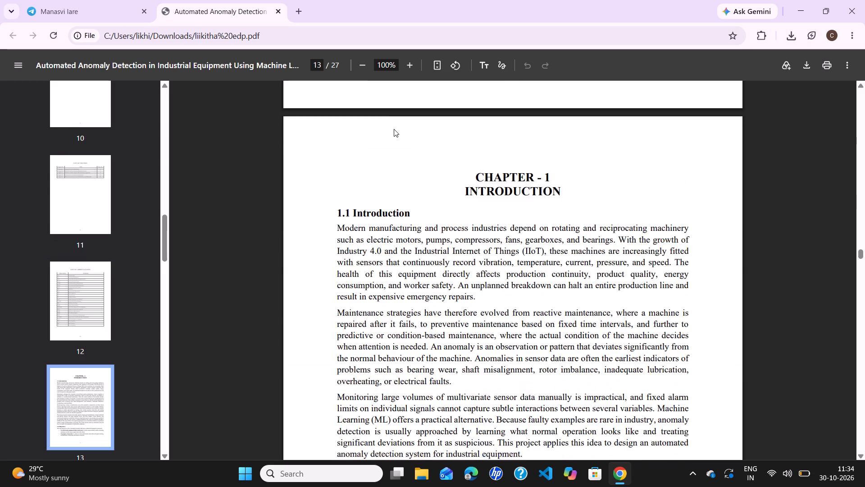
{"action": "scroll", "coordinate": [394, 129], "scroll_direction": "down", "scroll_amount": 3}
{"action": "scroll", "coordinate": [394, 129], "scroll_direction": "up", "scroll_amount": 11}
{"action": "scroll", "coordinate": [394, 129], "scroll_direction": "up", "scroll_amount": 20}
{"action": "scroll", "coordinate": [394, 129], "scroll_direction": "up", "scroll_amount": 1}
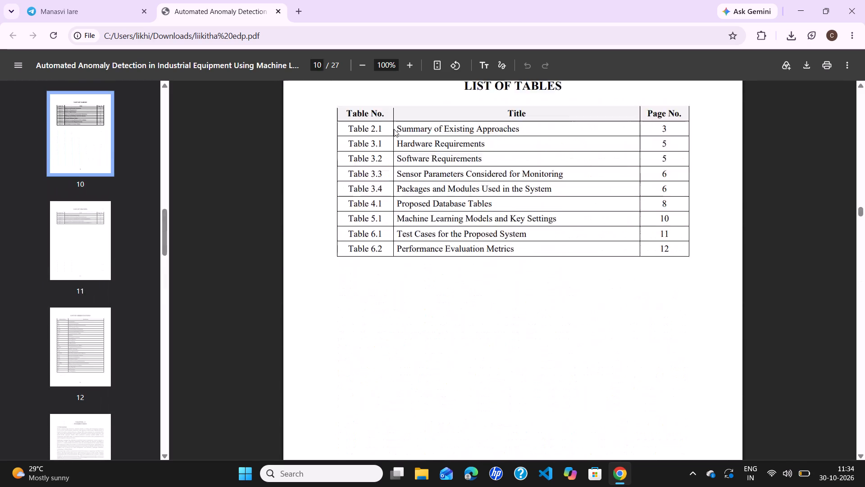
{"action": "scroll", "coordinate": [394, 129], "scroll_direction": "up", "scroll_amount": 18}
{"action": "scroll", "coordinate": [394, 129], "scroll_direction": "down", "scroll_amount": 3}
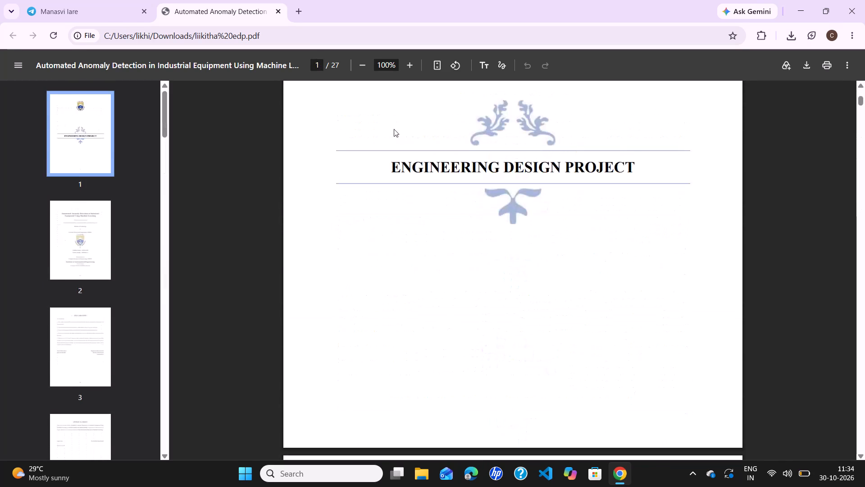
Find the Contents page among the page thumbnails and open it, page 8.
{"action": "scroll", "coordinate": [83, 221], "scroll_direction": "down", "scroll_amount": 2}
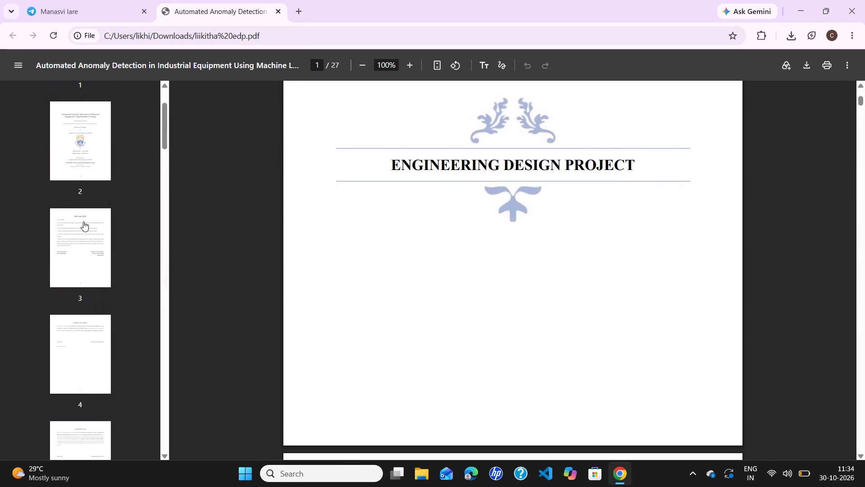
{"action": "scroll", "coordinate": [83, 221], "scroll_direction": "down", "scroll_amount": 4}
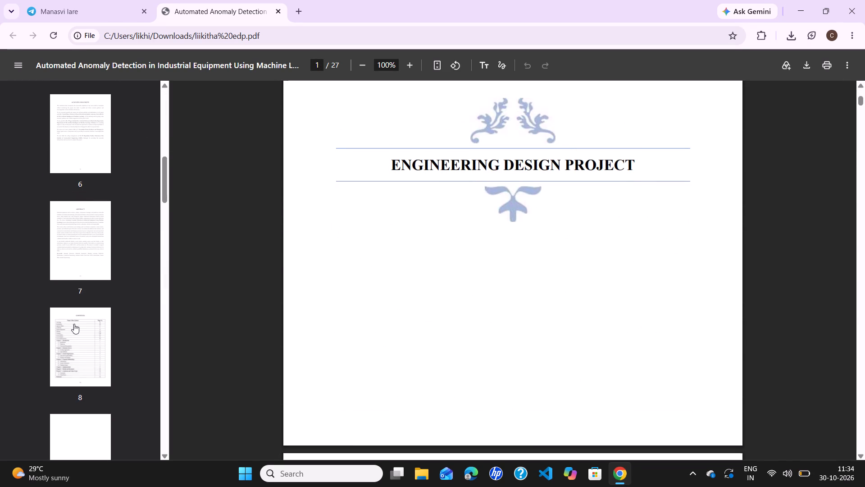
{"action": "scroll", "coordinate": [83, 239], "scroll_direction": "down", "scroll_amount": 1}
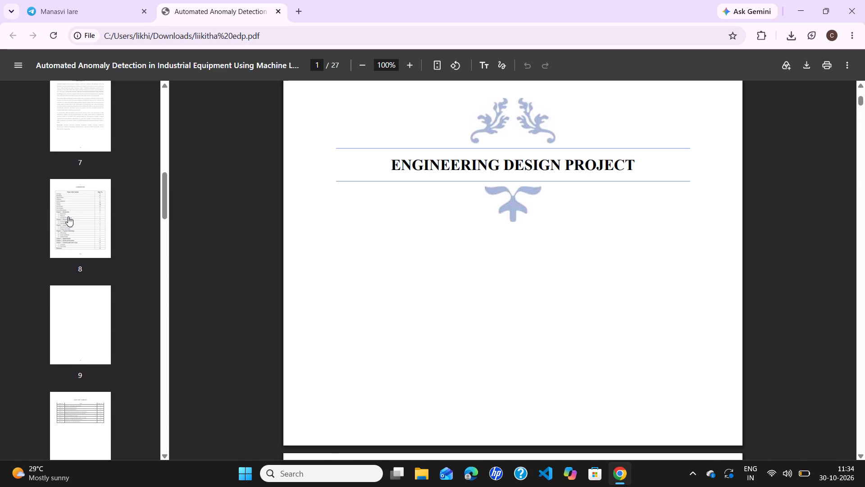
{"action": "left_click", "coordinate": [68, 216]}
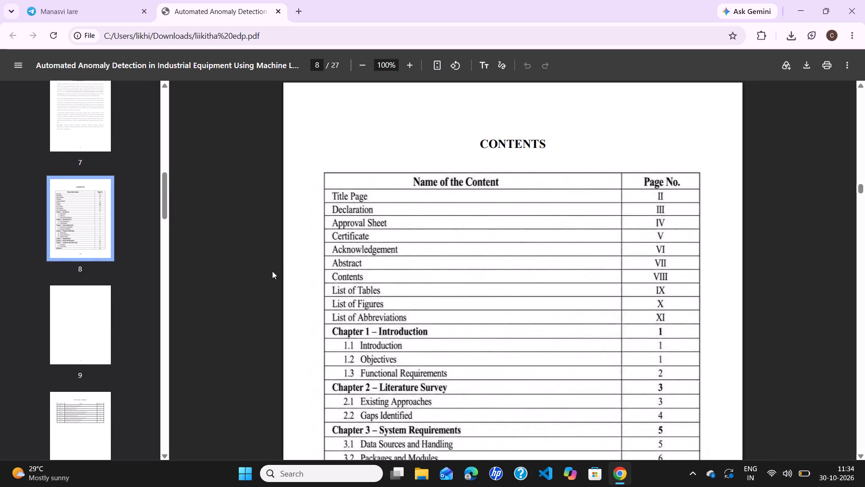
Open the List of Tables on page 10 and read on through the List of Figures and List of Abbreviations.
{"action": "left_click", "coordinate": [86, 406]}
{"action": "scroll", "coordinate": [86, 406], "scroll_direction": "down", "scroll_amount": 1}
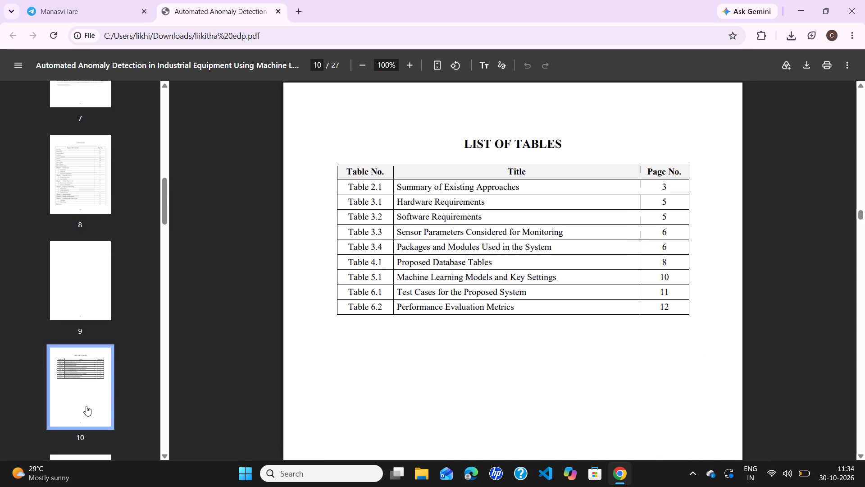
{"action": "scroll", "coordinate": [86, 406], "scroll_direction": "down", "scroll_amount": 1}
{"action": "scroll", "coordinate": [441, 308], "scroll_direction": "down", "scroll_amount": 1}
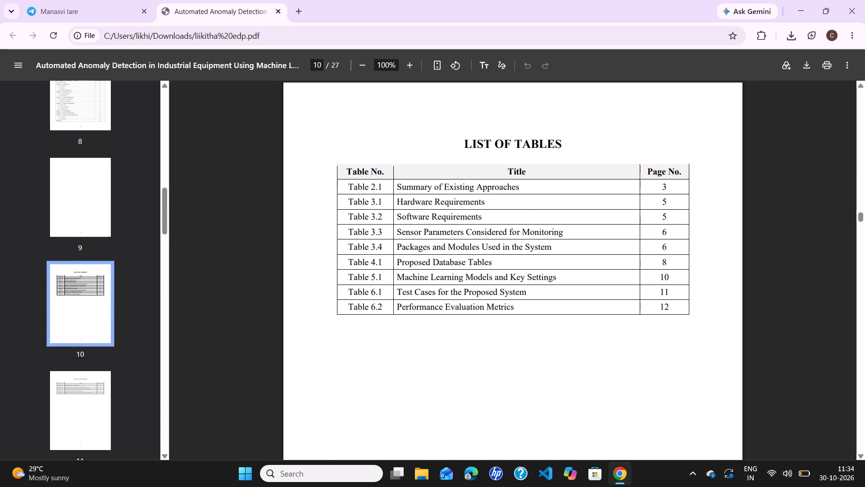
{"action": "scroll", "coordinate": [441, 308], "scroll_direction": "down", "scroll_amount": 4}
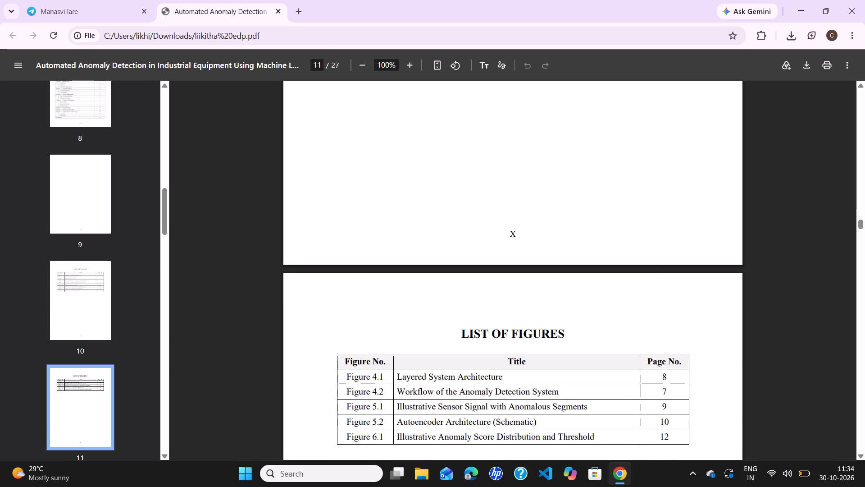
{"action": "scroll", "coordinate": [441, 308], "scroll_direction": "down", "scroll_amount": 4}
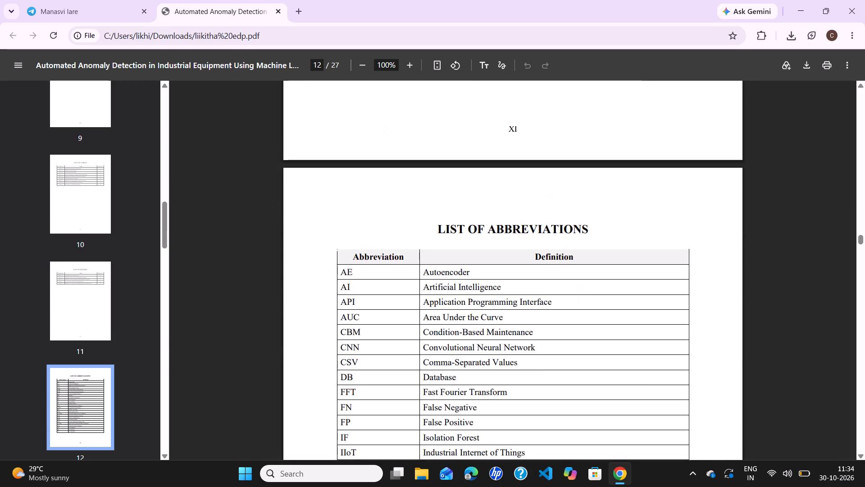
{"action": "scroll", "coordinate": [441, 308], "scroll_direction": "down", "scroll_amount": 6}
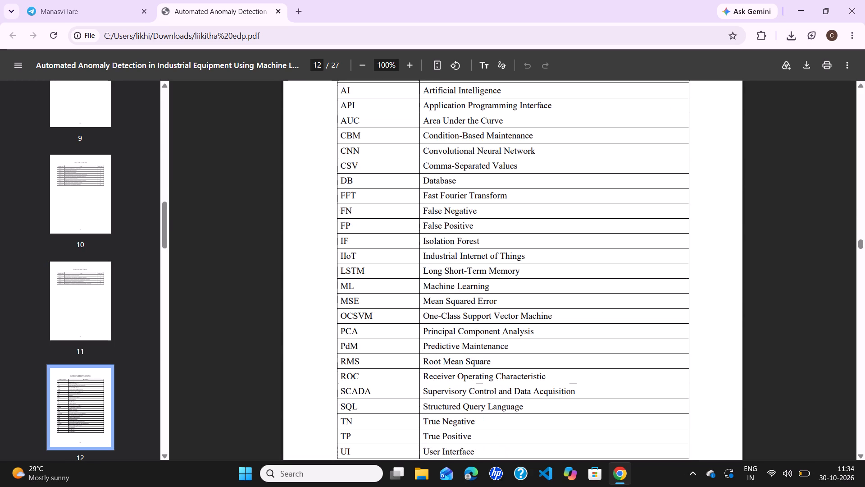
{"action": "scroll", "coordinate": [441, 308], "scroll_direction": "down", "scroll_amount": 2}
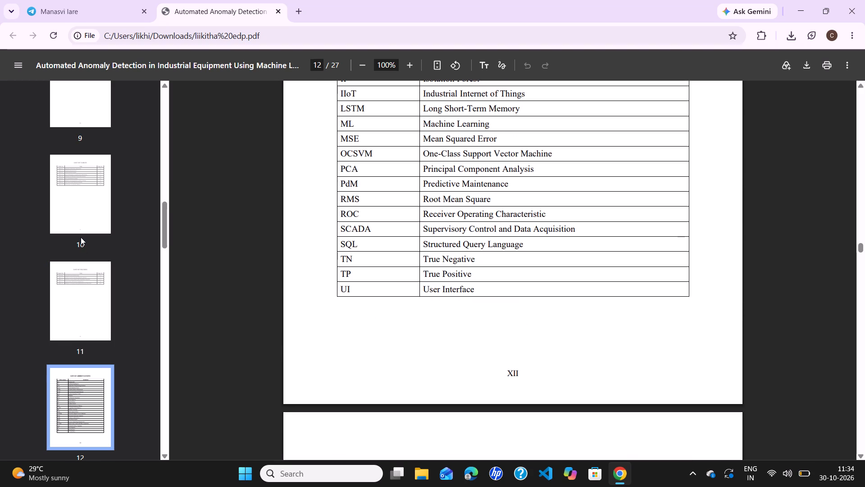
Compare the List of Abbreviations on page 12 with the Contents page on page 8, reading through the pages between them.
{"action": "left_click", "coordinate": [75, 372]}
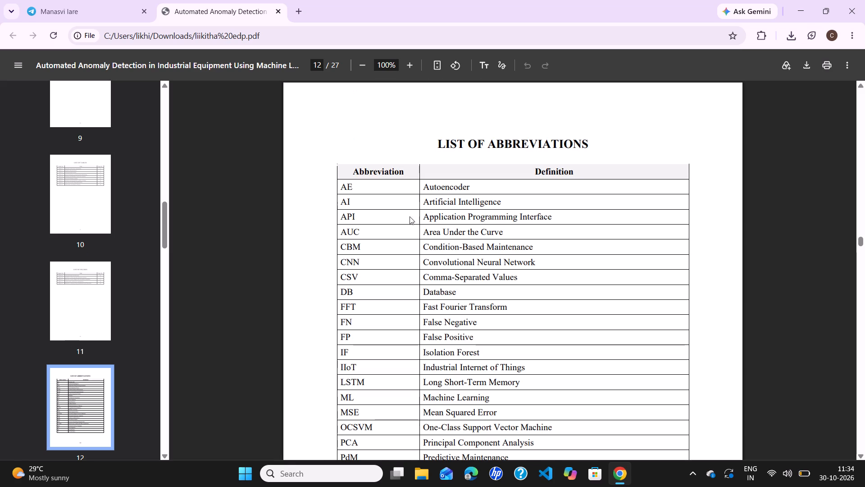
{"action": "scroll", "coordinate": [96, 261], "scroll_direction": "up", "scroll_amount": 4}
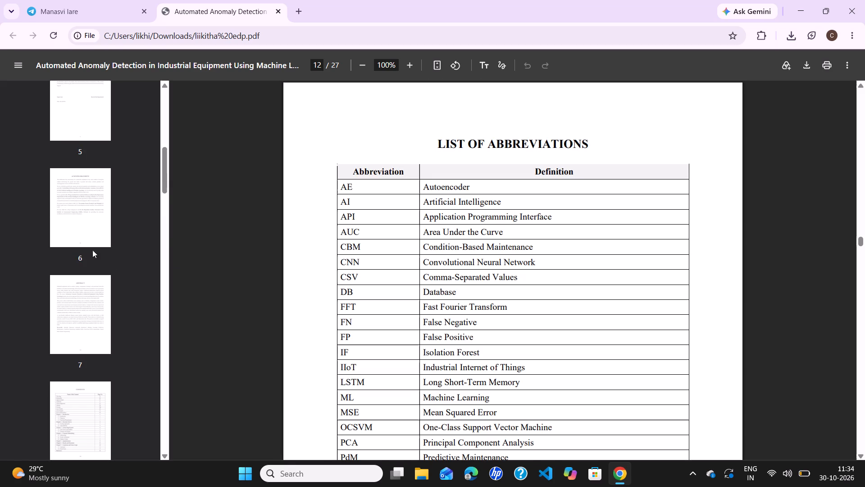
{"action": "left_click", "coordinate": [84, 396]}
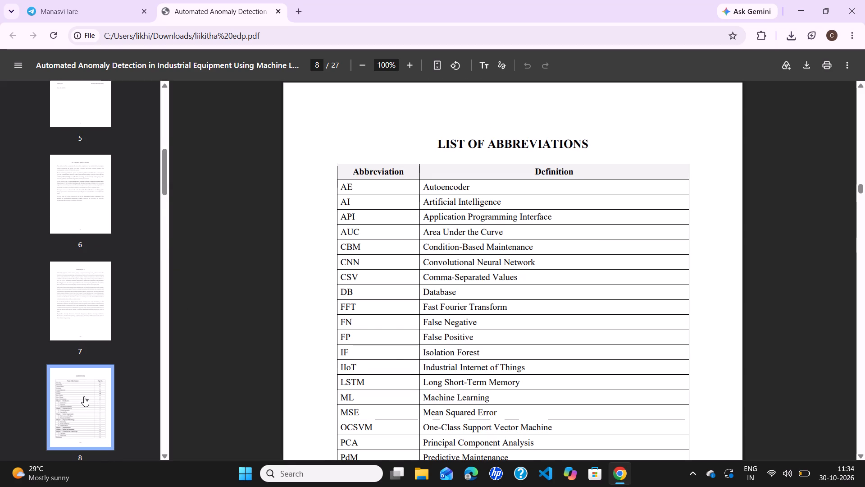
{"action": "scroll", "coordinate": [428, 340], "scroll_direction": "down", "scroll_amount": 2}
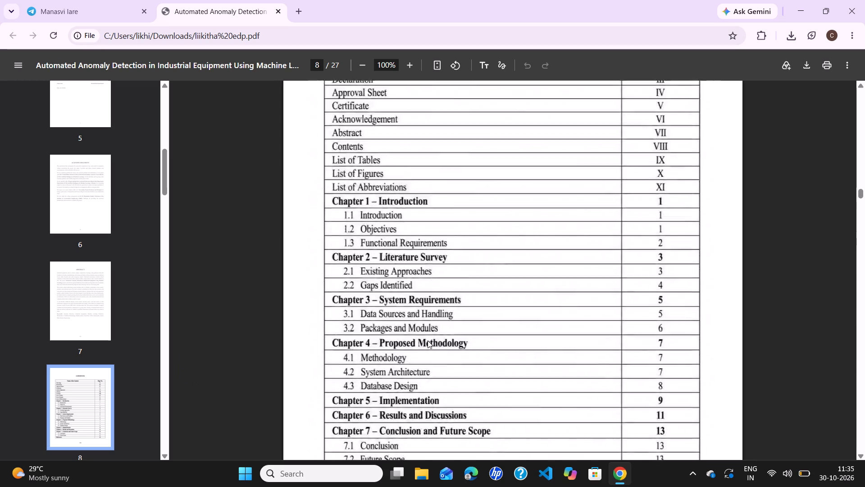
{"action": "scroll", "coordinate": [428, 340], "scroll_direction": "down", "scroll_amount": 11}
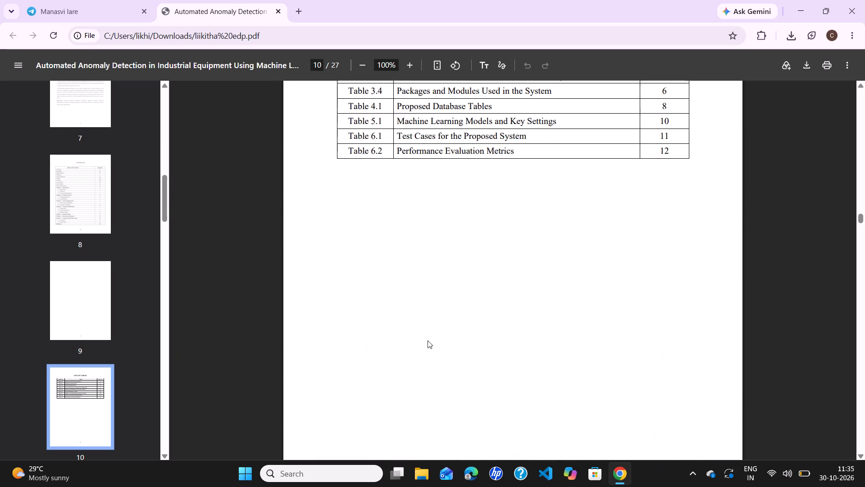
{"action": "scroll", "coordinate": [428, 340], "scroll_direction": "down", "scroll_amount": 11}
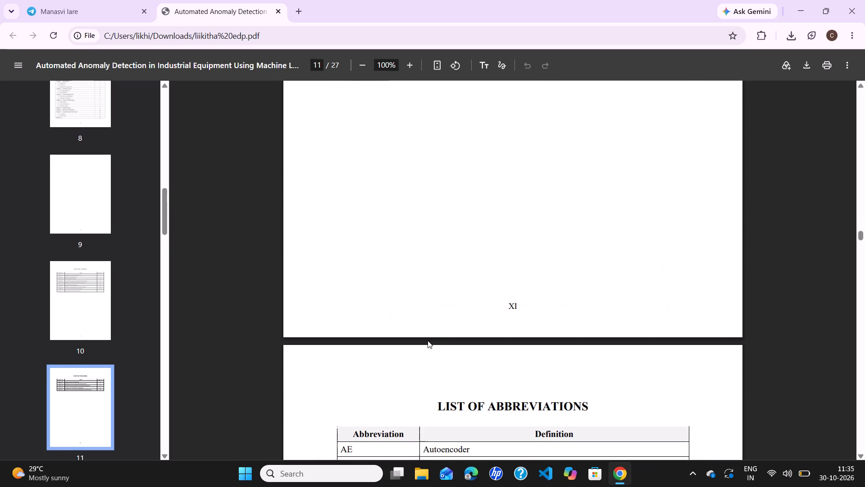
{"action": "scroll", "coordinate": [428, 340], "scroll_direction": "down", "scroll_amount": 7}
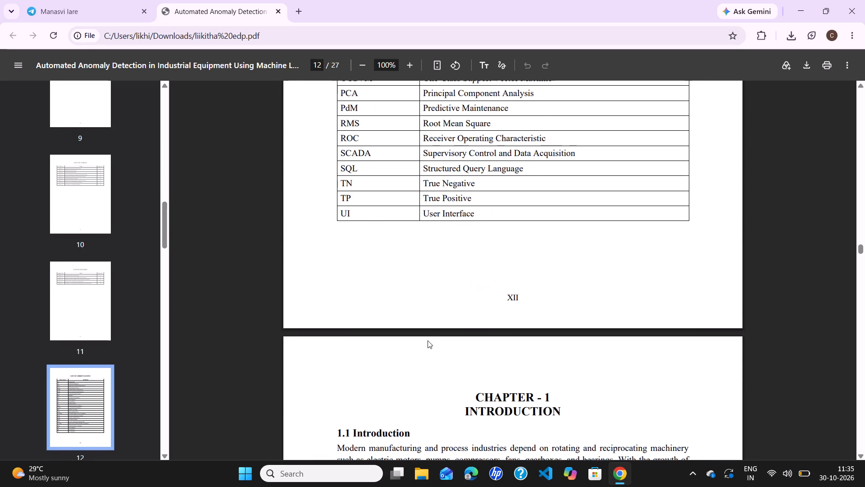
Search the web for "remove pages from pdf" in a new tab and open iLovePDF's Remove PDF pages tool.
{"action": "left_click", "coordinate": [301, 6]}
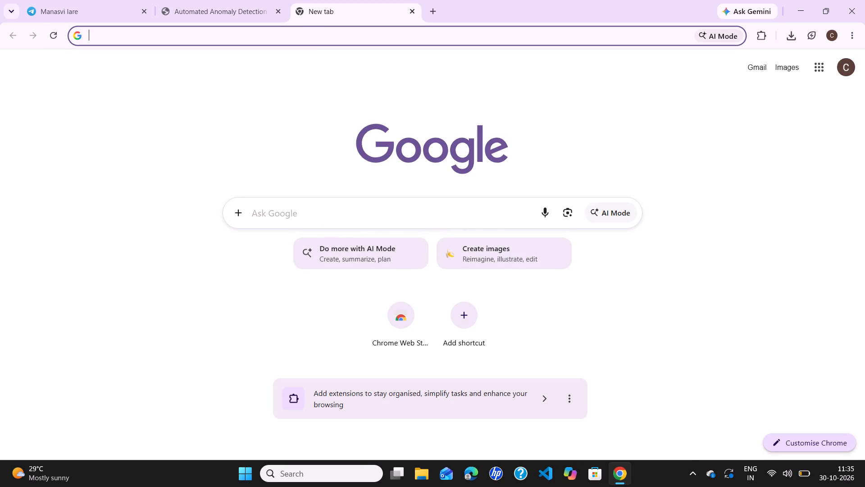
{"action": "left_click", "coordinate": [314, 40]}
{"action": "type", "text": "re"}
{"action": "type", "text": "move pages"}
{"action": "key", "text": "space"}
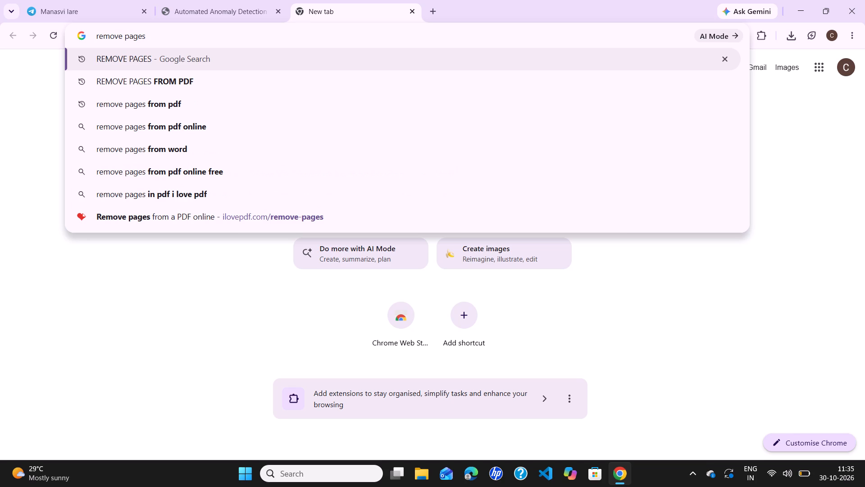
{"action": "type", "text": "from pdf"}
{"action": "key", "text": "Return"}
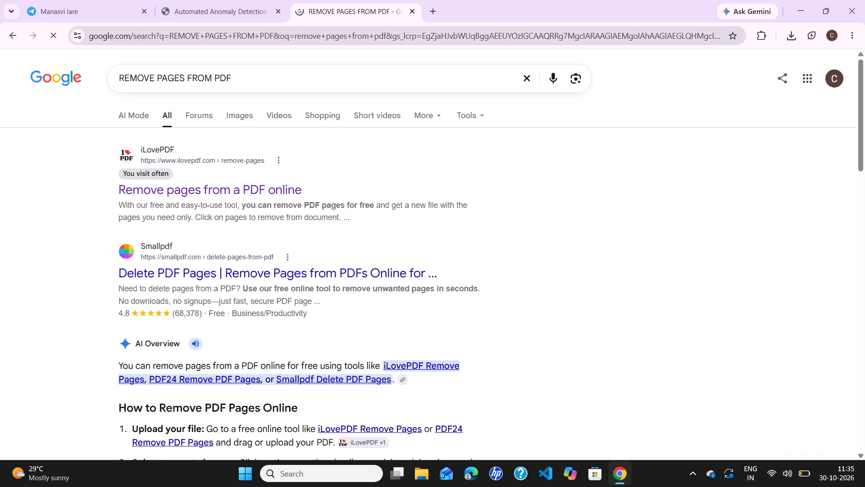
{"action": "double_click", "coordinate": [220, 189]}
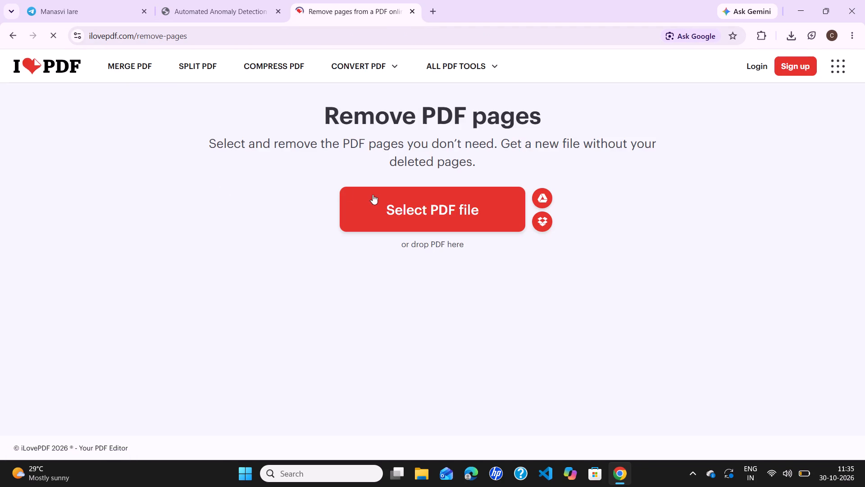
Load the original edp report PDF from Downloads, remove its blank page 9 and download the resulting file.
{"action": "left_click", "coordinate": [385, 201]}
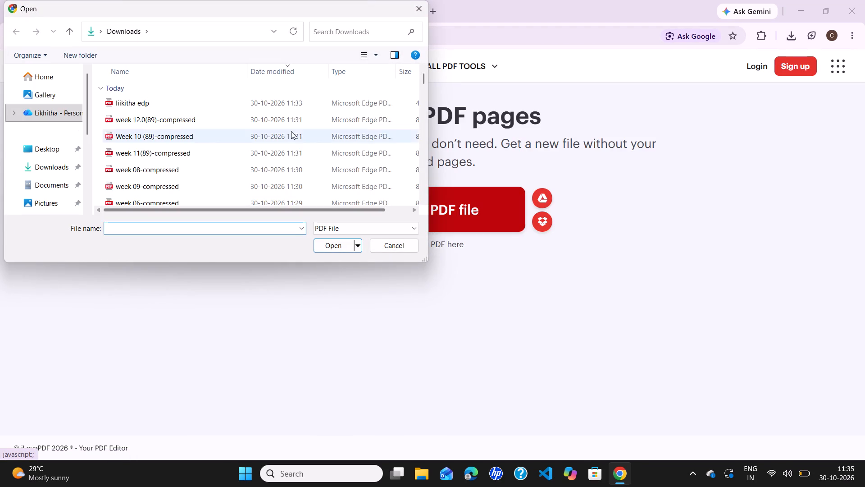
{"action": "double_click", "coordinate": [279, 103]}
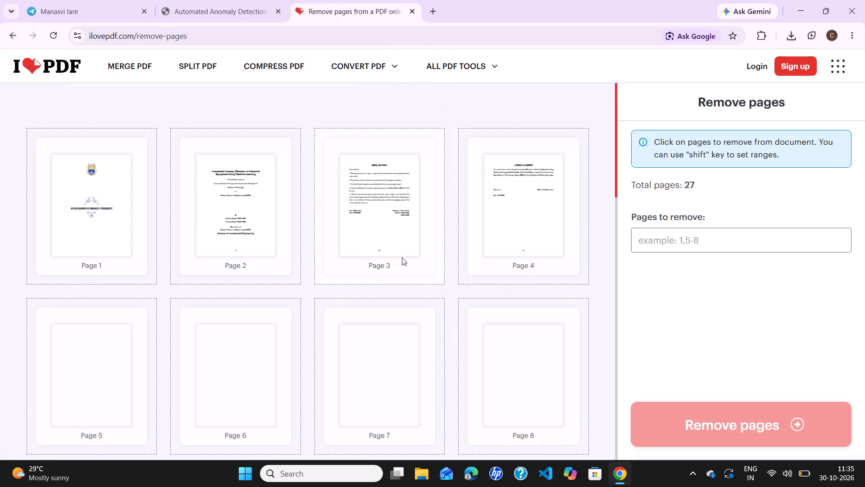
{"action": "scroll", "coordinate": [399, 333], "scroll_direction": "down", "scroll_amount": 6}
{"action": "scroll", "coordinate": [399, 333], "scroll_direction": "up", "scroll_amount": 3}
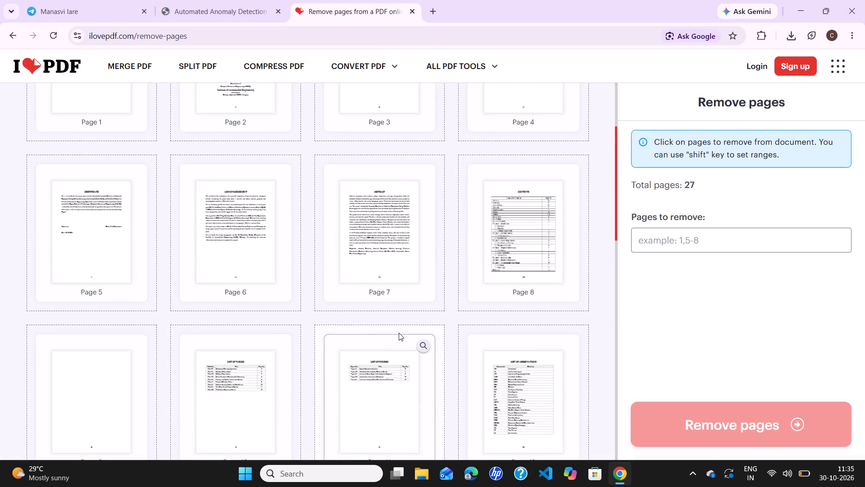
{"action": "scroll", "coordinate": [399, 333], "scroll_direction": "down", "scroll_amount": 1}
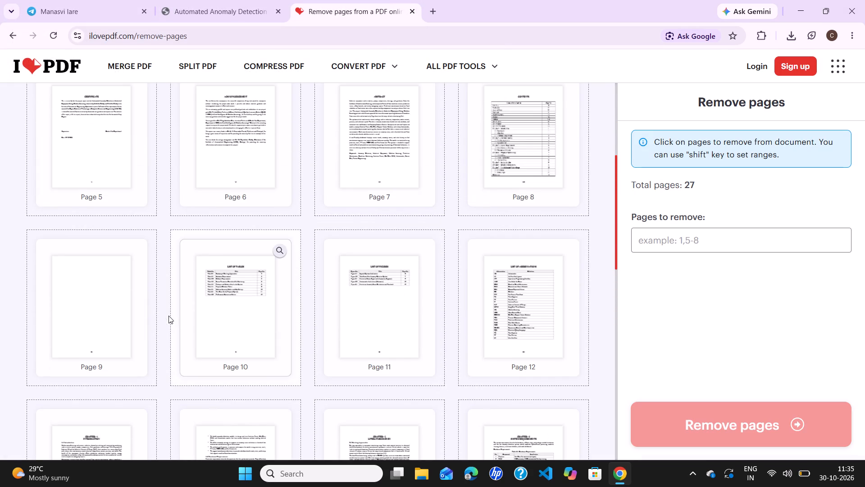
{"action": "left_click", "coordinate": [721, 242]}
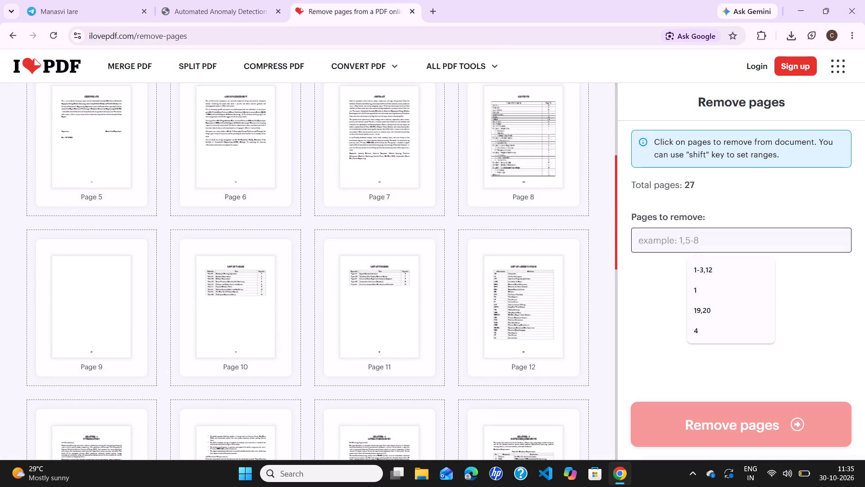
{"action": "key", "text": "9"}
{"action": "left_click", "coordinate": [702, 426]}
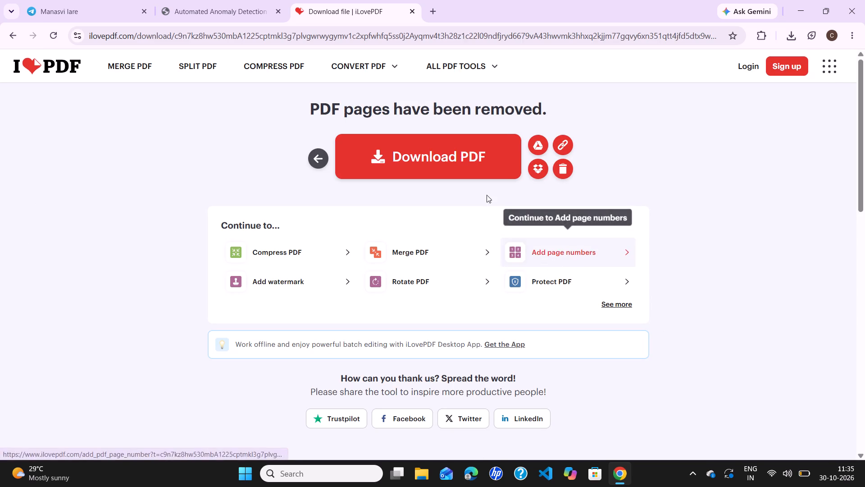
{"action": "left_click", "coordinate": [468, 169]}
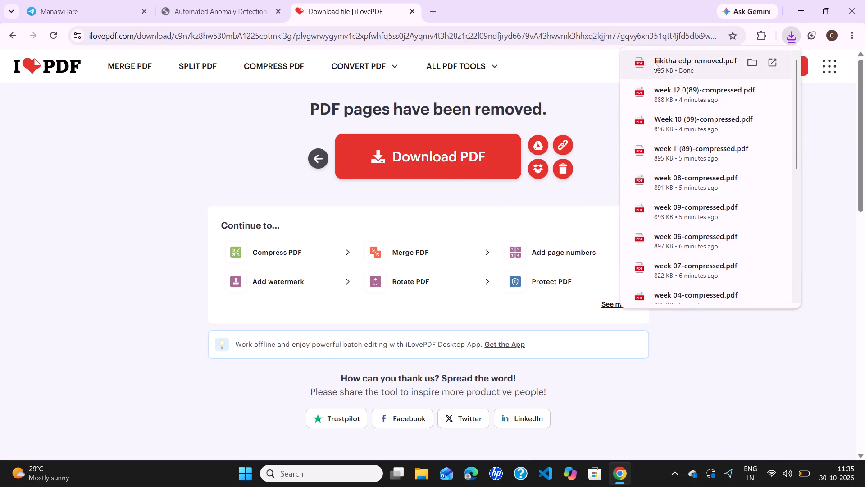
Open the downloaded edp_removed PDF and check its front matter, comparing the Contents page numbers with the List of Tables page.
{"action": "double_click", "coordinate": [654, 62]}
{"action": "scroll", "coordinate": [237, 365], "scroll_direction": "down", "scroll_amount": 5}
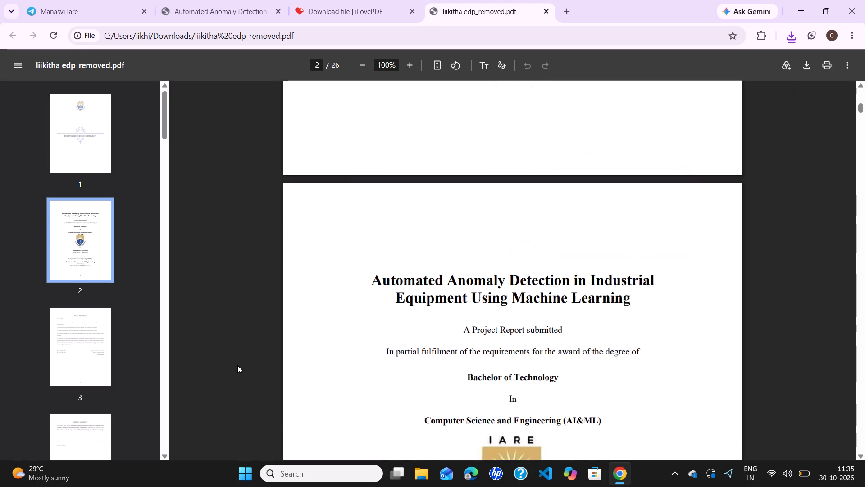
{"action": "scroll", "coordinate": [237, 365], "scroll_direction": "down", "scroll_amount": 14}
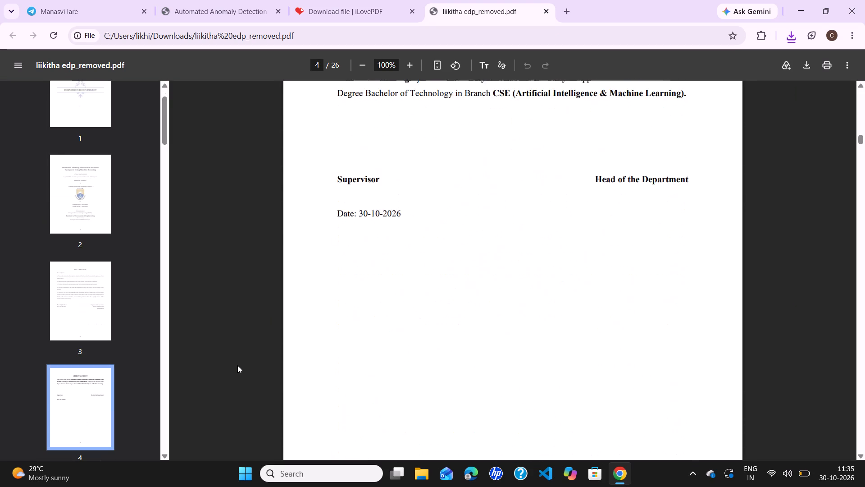
{"action": "scroll", "coordinate": [237, 365], "scroll_direction": "down", "scroll_amount": 14}
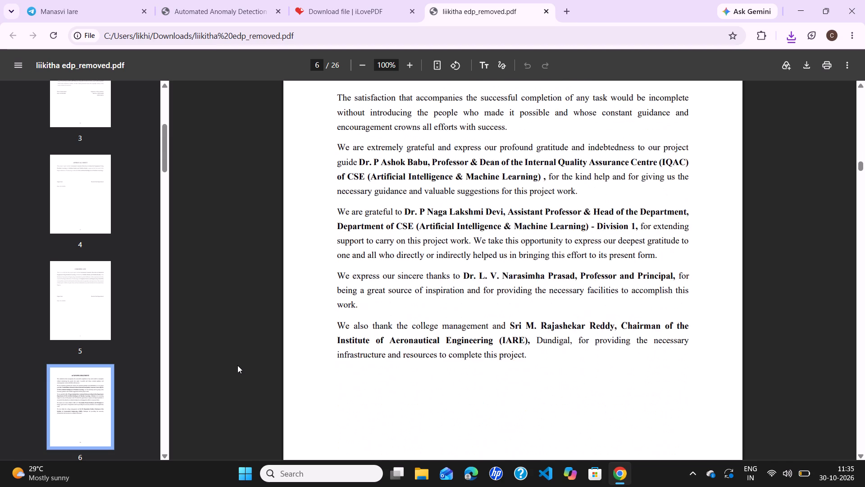
{"action": "scroll", "coordinate": [237, 365], "scroll_direction": "down", "scroll_amount": 11}
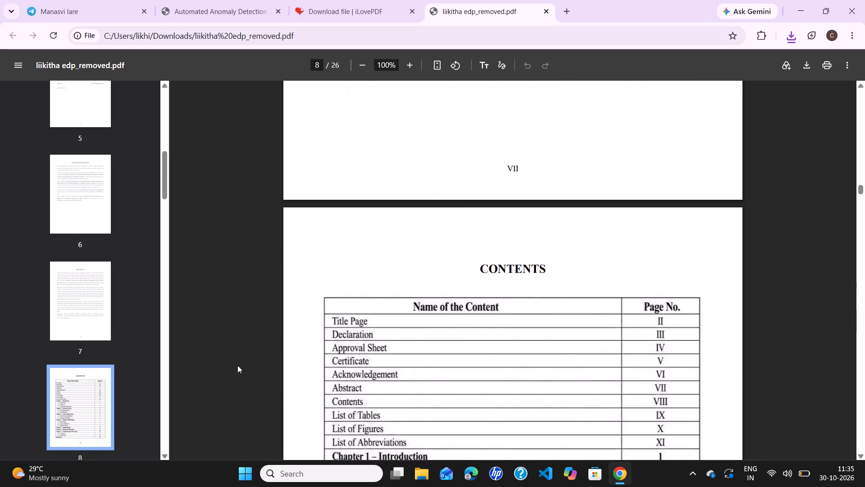
{"action": "scroll", "coordinate": [237, 365], "scroll_direction": "down", "scroll_amount": 11}
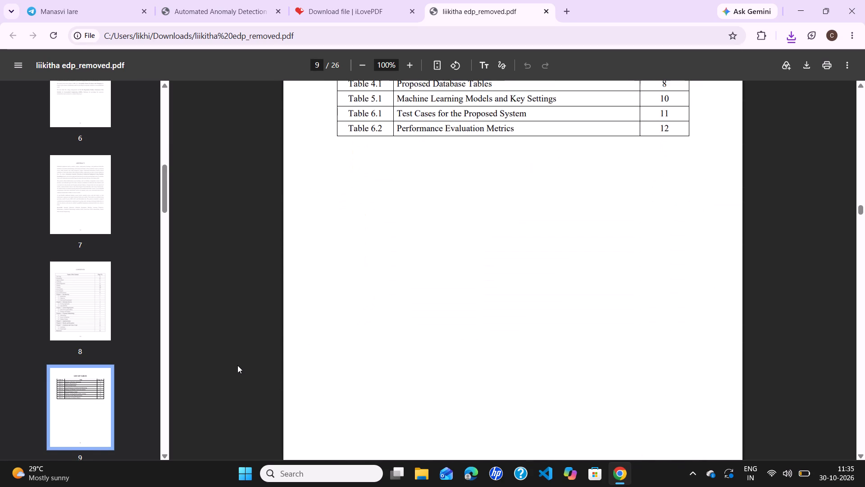
{"action": "scroll", "coordinate": [237, 365], "scroll_direction": "up", "scroll_amount": 5}
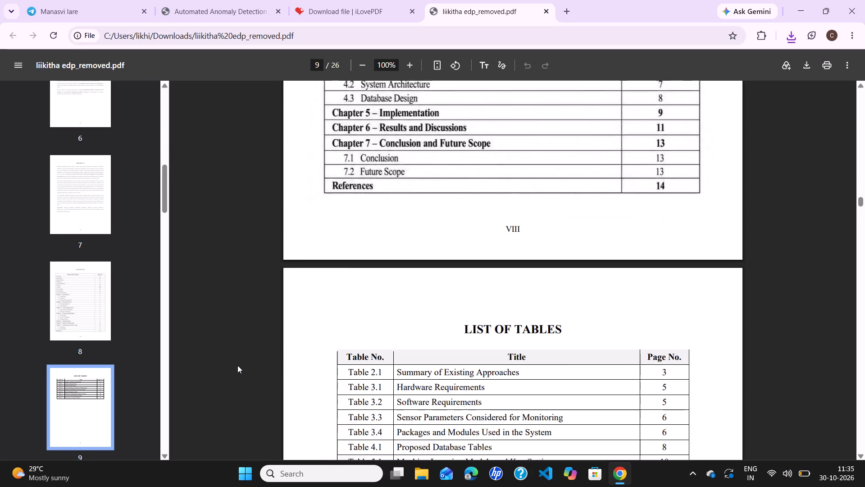
{"action": "scroll", "coordinate": [237, 365], "scroll_direction": "up", "scroll_amount": 5}
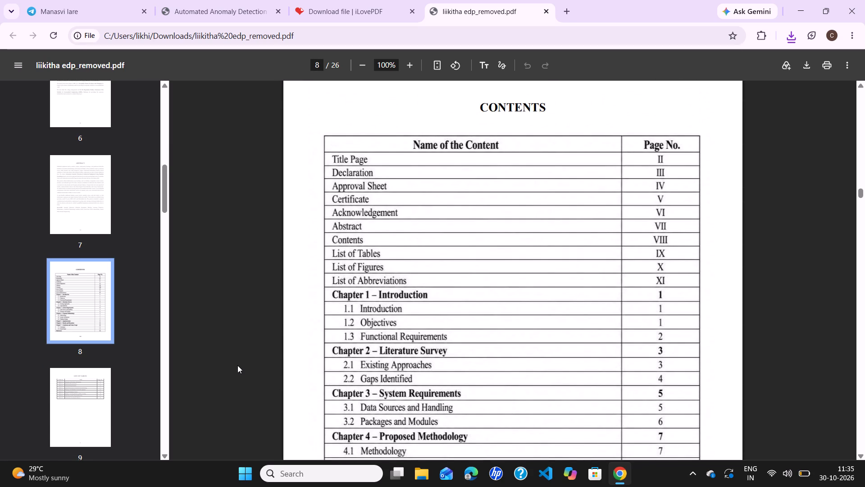
{"action": "scroll", "coordinate": [237, 365], "scroll_direction": "up", "scroll_amount": 1}
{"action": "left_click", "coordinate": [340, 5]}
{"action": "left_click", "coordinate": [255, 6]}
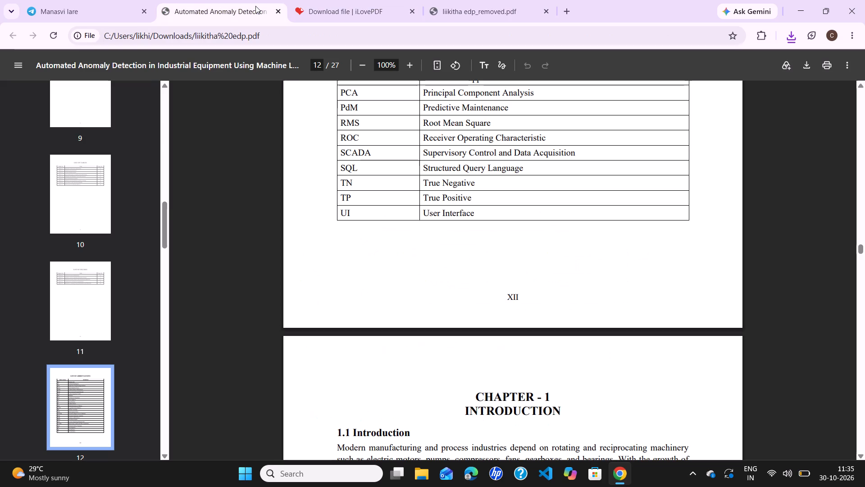
Search the web for "edit pdf" in a new tab and open iLovePDF's PDF Editor.
{"action": "left_click", "coordinate": [566, 13]}
{"action": "left_click", "coordinate": [379, 40]}
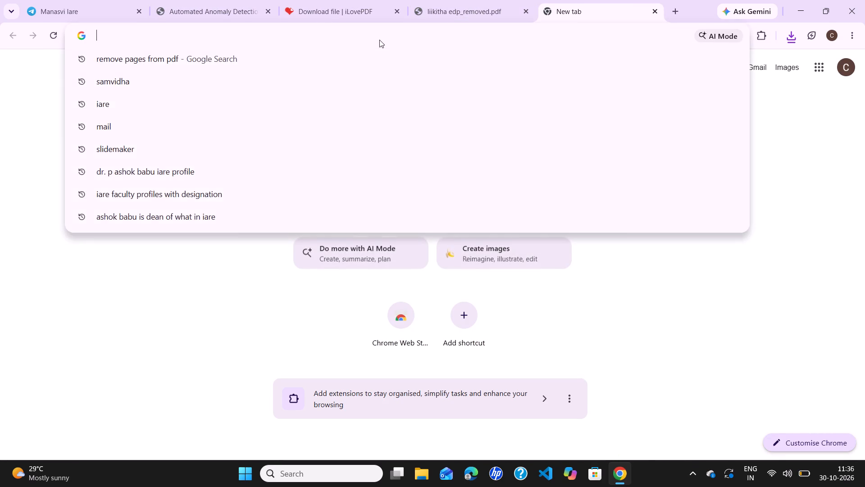
{"action": "type", "text": "edit p"}
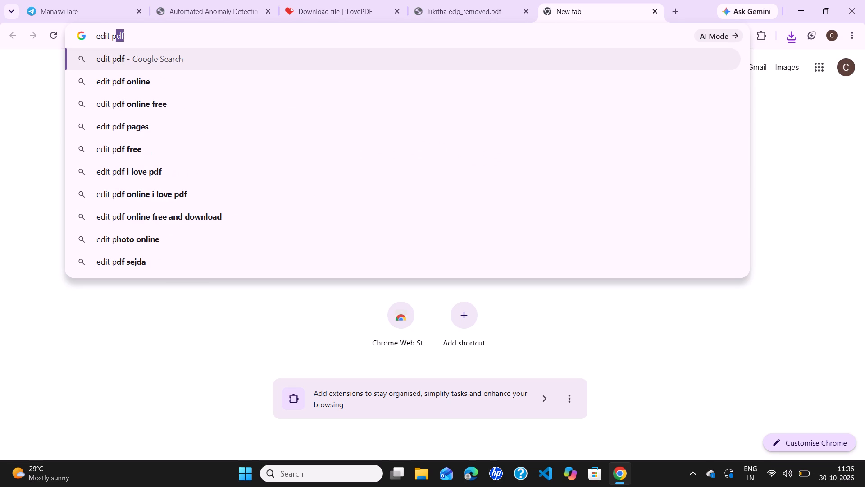
{"action": "type", "text": "df"}
{"action": "key", "text": "space"}
{"action": "key", "text": "Return"}
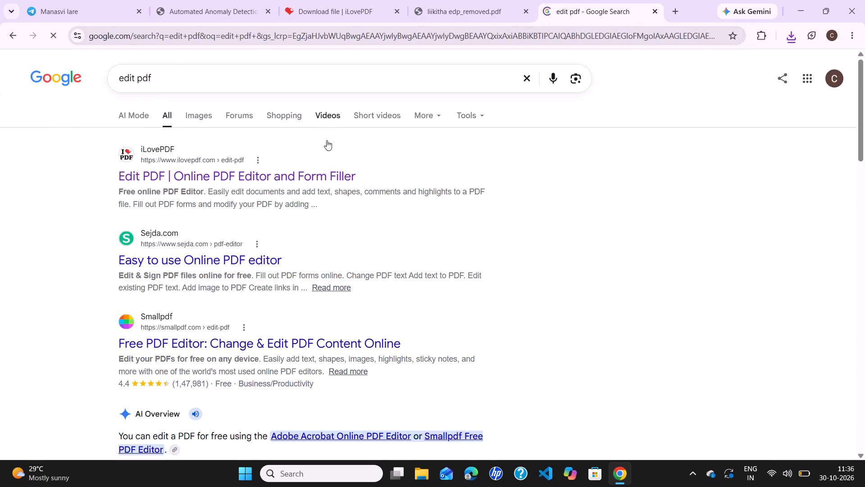
{"action": "double_click", "coordinate": [285, 175]}
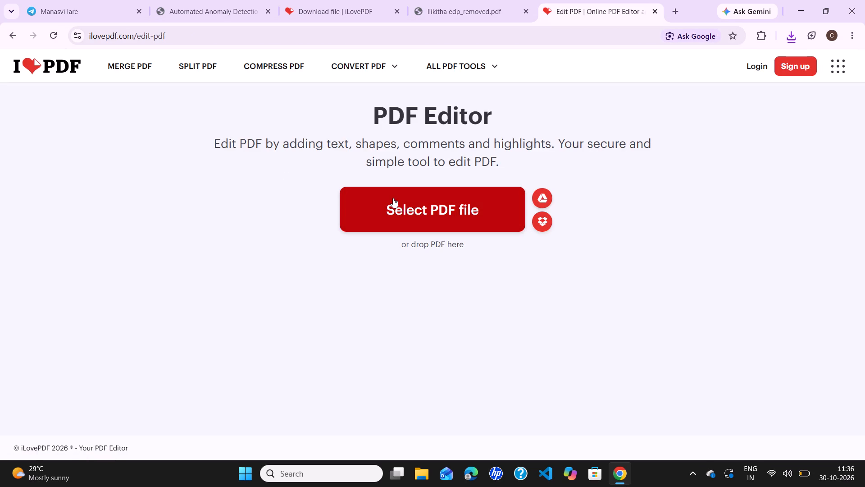
Load the edp_removed report PDF from Downloads into the PDF editor.
{"action": "left_click", "coordinate": [393, 198]}
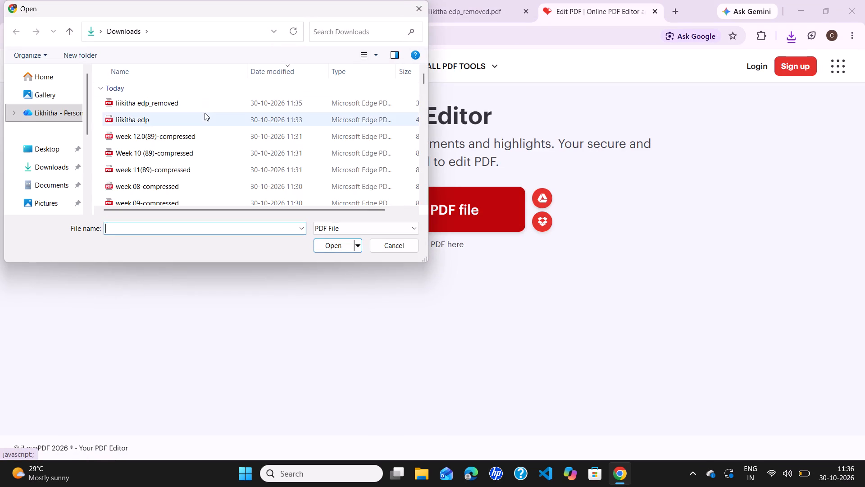
{"action": "left_click", "coordinate": [209, 103]}
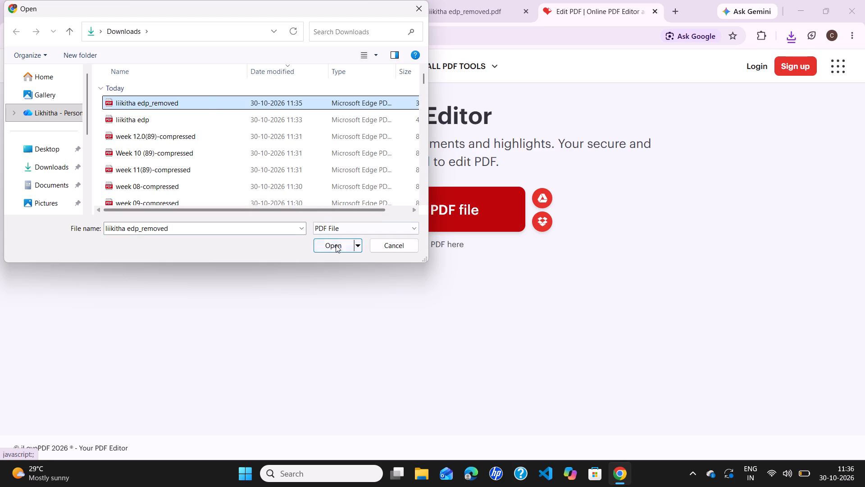
{"action": "left_click", "coordinate": [335, 245]}
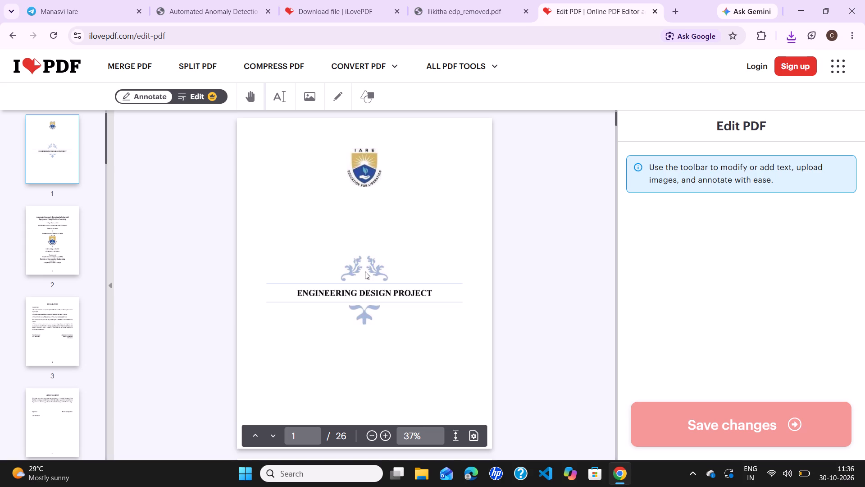
{"action": "scroll", "coordinate": [363, 335], "scroll_direction": "down", "scroll_amount": 5}
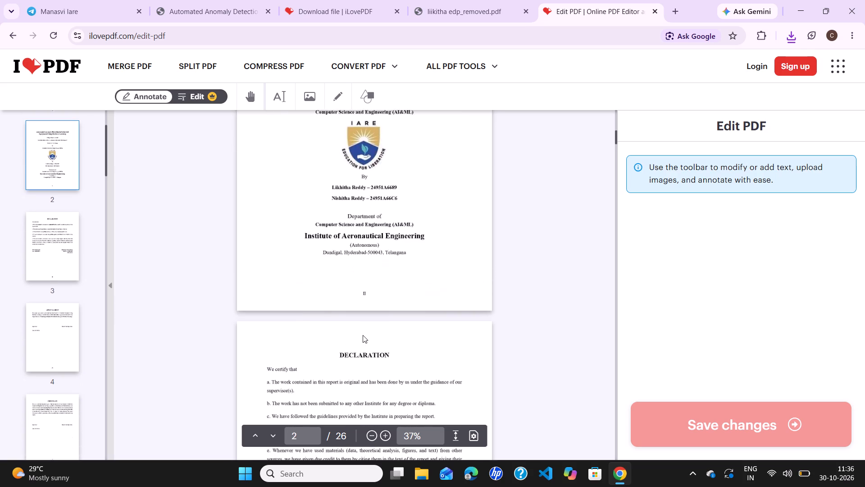
Review the report's front matter in the editor, comparing the Contents page with the page number at the foot of the List of Tables page.
{"action": "scroll", "coordinate": [363, 335], "scroll_direction": "down", "scroll_amount": 7}
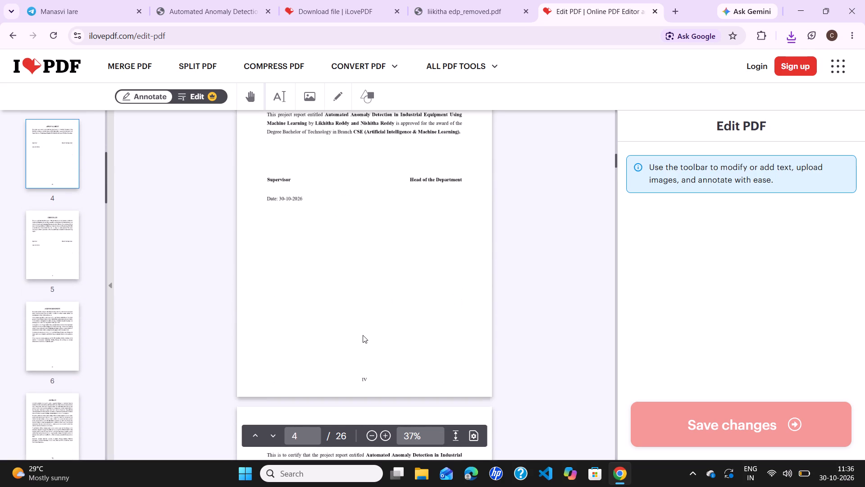
{"action": "scroll", "coordinate": [363, 335], "scroll_direction": "down", "scroll_amount": 6}
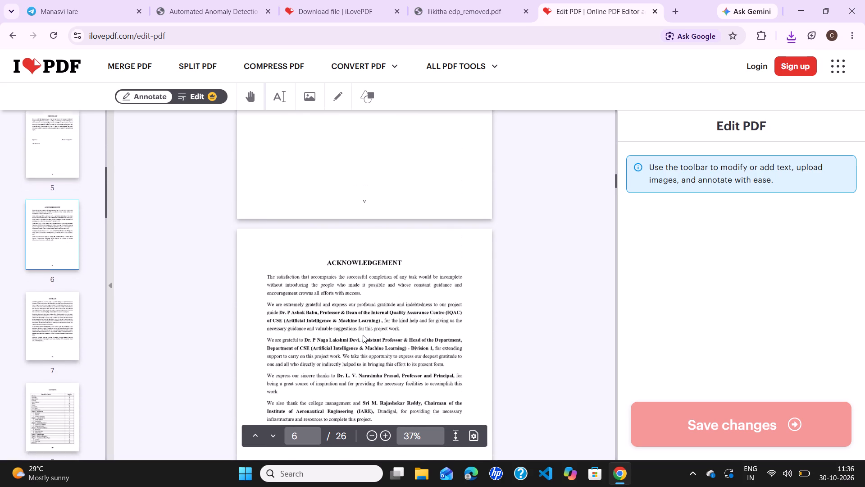
{"action": "scroll", "coordinate": [363, 335], "scroll_direction": "down", "scroll_amount": 6}
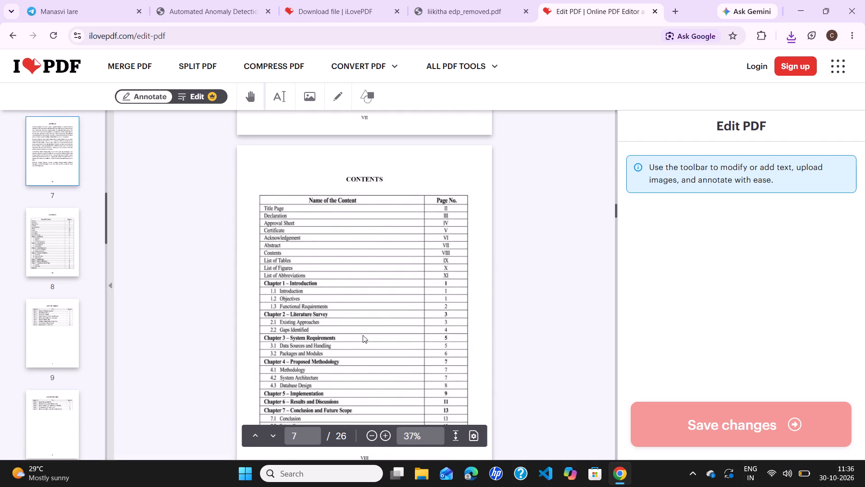
{"action": "scroll", "coordinate": [363, 335], "scroll_direction": "down", "scroll_amount": 4}
{"action": "scroll", "coordinate": [363, 335], "scroll_direction": "up", "scroll_amount": 2}
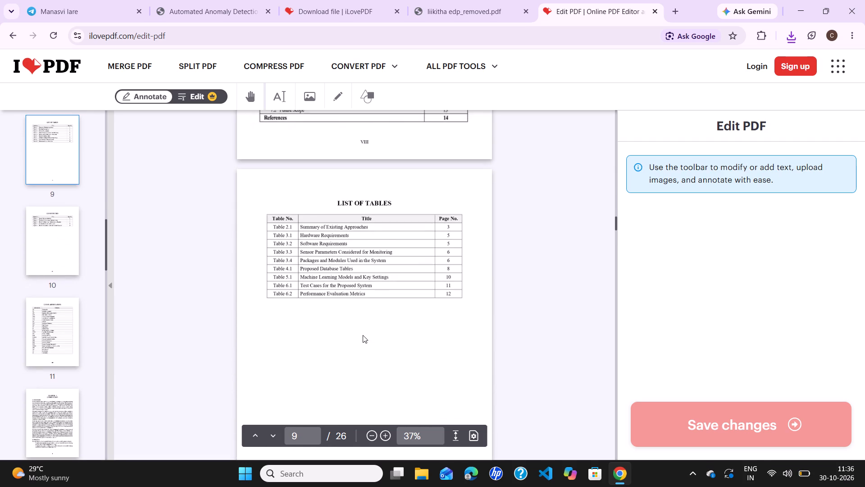
{"action": "scroll", "coordinate": [363, 335], "scroll_direction": "up", "scroll_amount": 4}
{"action": "scroll", "coordinate": [363, 335], "scroll_direction": "down", "scroll_amount": 1}
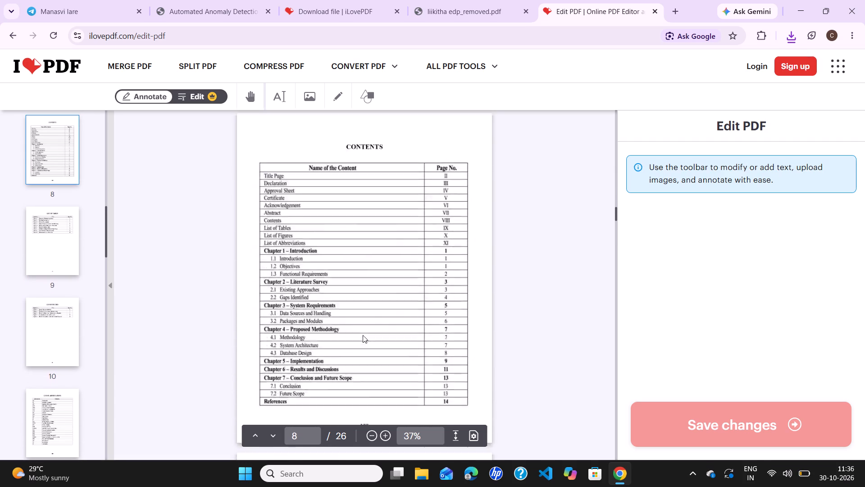
{"action": "scroll", "coordinate": [363, 335], "scroll_direction": "down", "scroll_amount": 3}
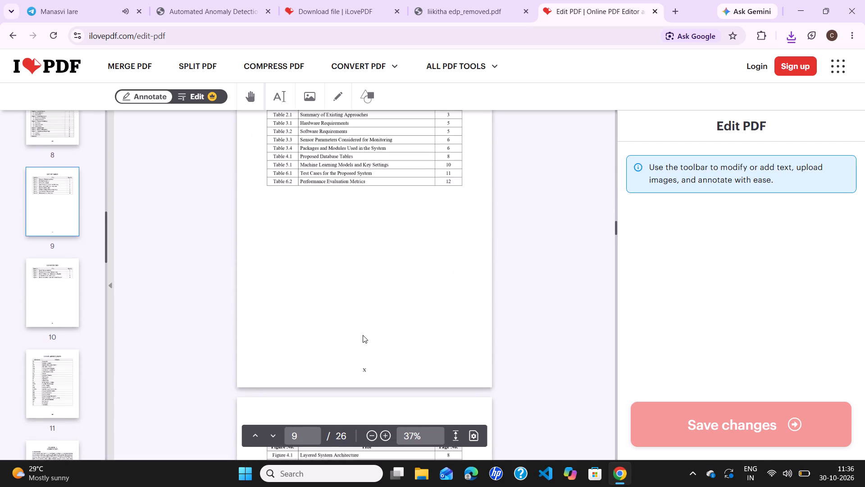
{"action": "scroll", "coordinate": [363, 335], "scroll_direction": "down", "scroll_amount": 1}
{"action": "left_click", "coordinate": [364, 317]}
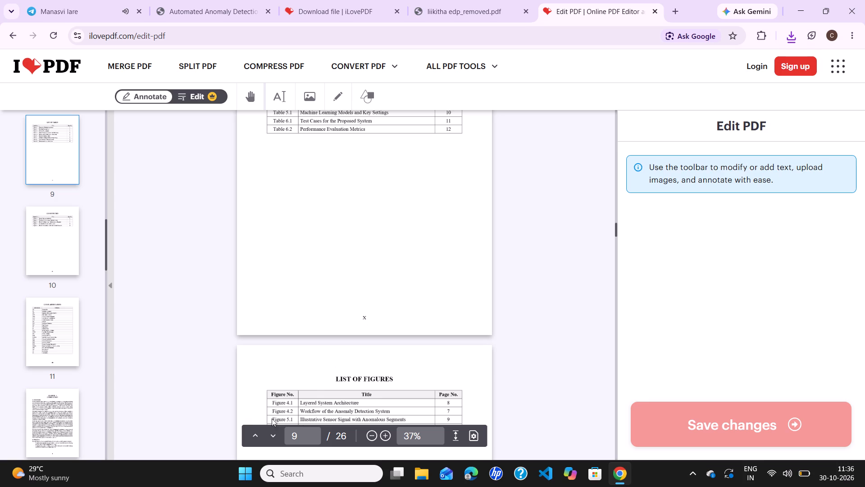
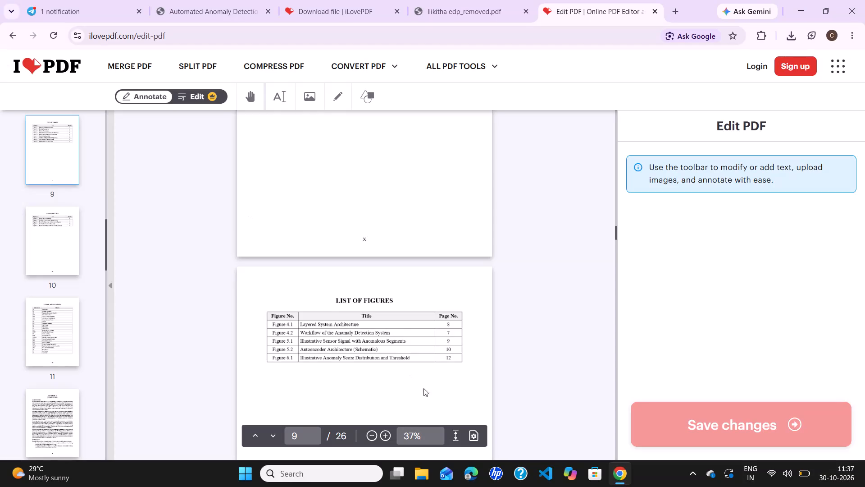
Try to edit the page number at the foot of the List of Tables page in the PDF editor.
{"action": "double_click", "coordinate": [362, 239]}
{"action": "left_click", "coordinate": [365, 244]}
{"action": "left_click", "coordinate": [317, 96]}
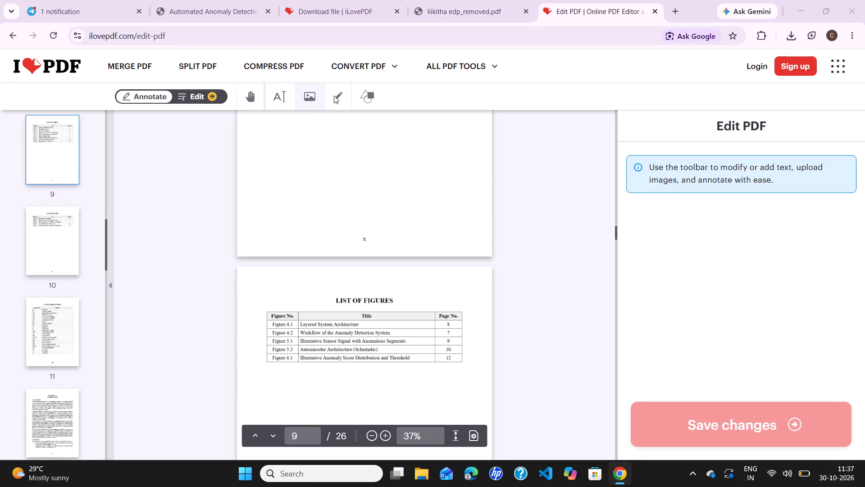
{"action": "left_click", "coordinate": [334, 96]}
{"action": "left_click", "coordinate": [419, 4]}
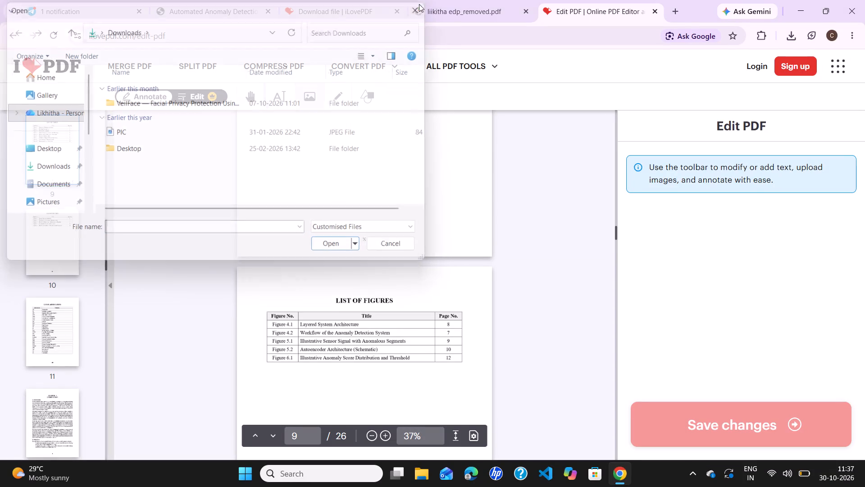
Search the web for "pdf to word" in a new tab and open iLovePDF's PDF to Word converter.
{"action": "left_click", "coordinate": [674, 15]}
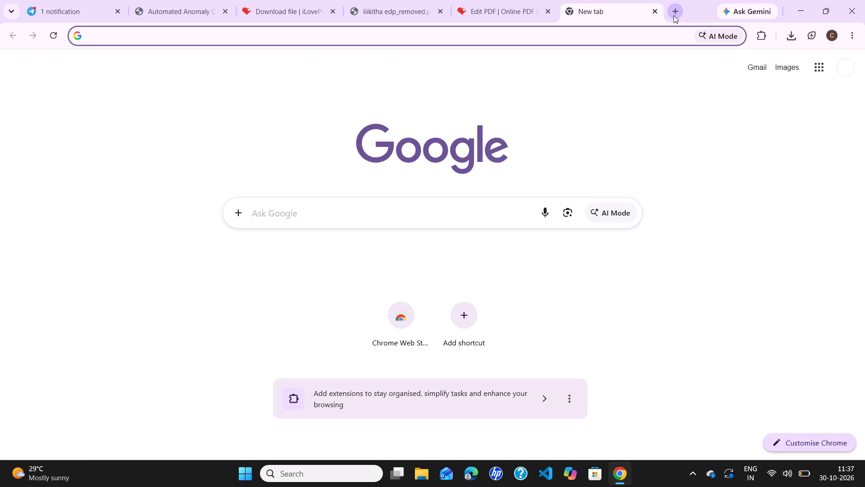
{"action": "type", "text": "pdf to"}
{"action": "key", "text": "space"}
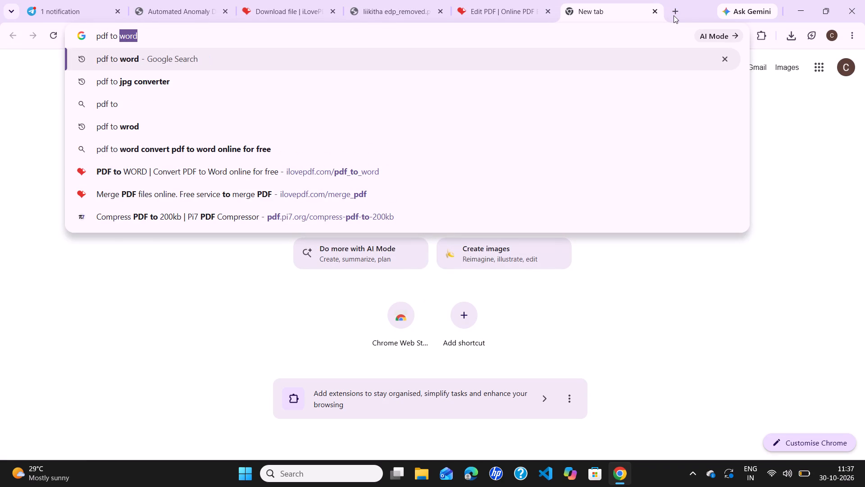
{"action": "type", "text": "word"}
{"action": "key", "text": "Return"}
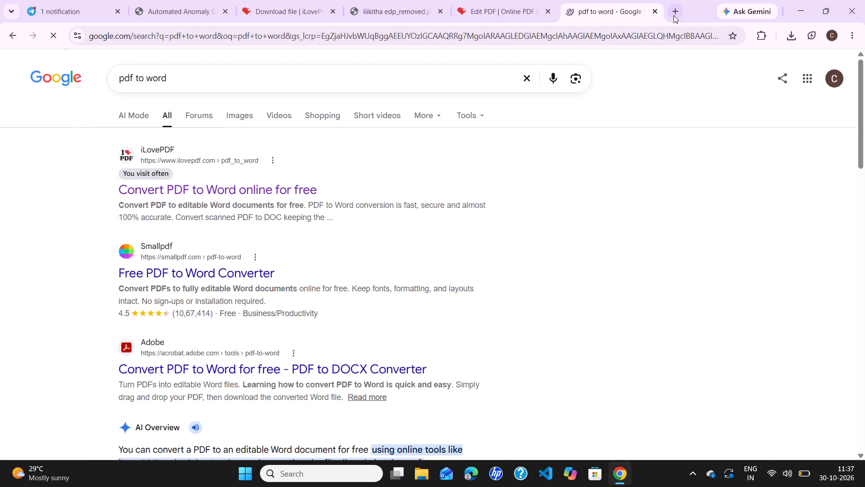
{"action": "double_click", "coordinate": [301, 182]}
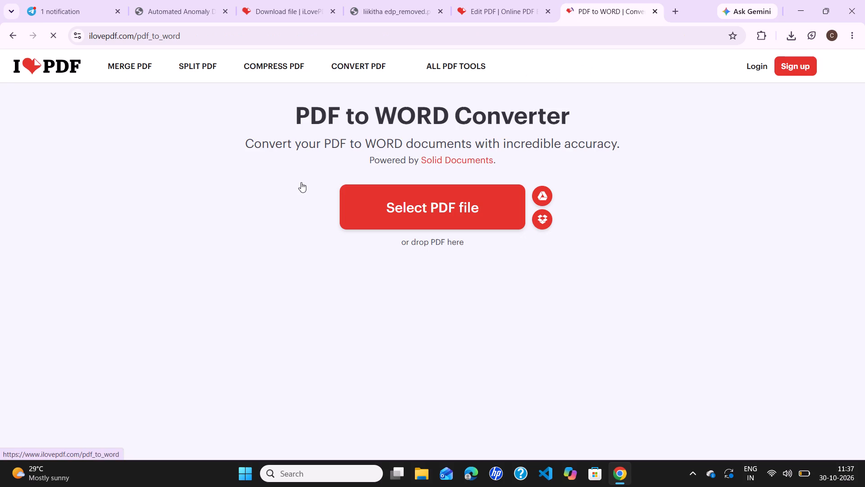
{"action": "left_click", "coordinate": [405, 211]}
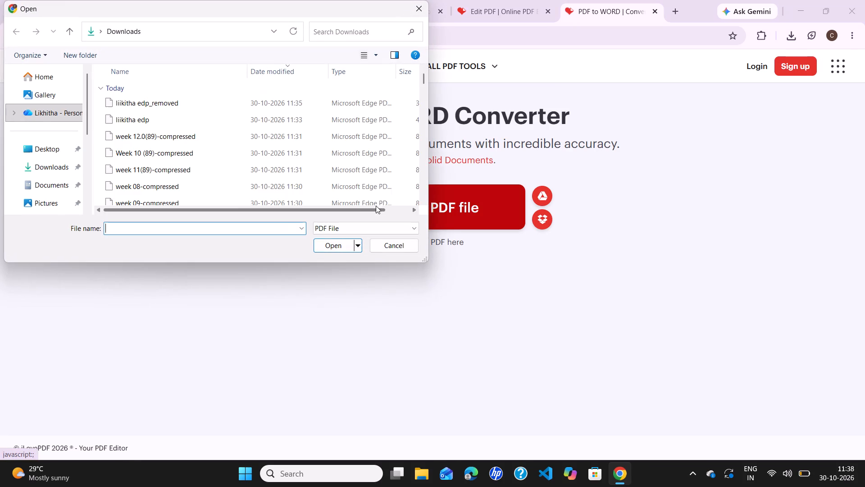
{"action": "left_click", "coordinate": [176, 102]}
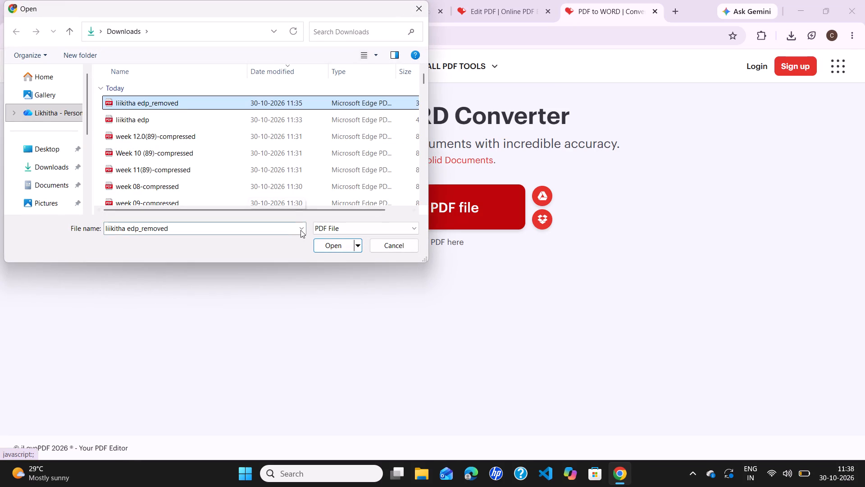
{"action": "left_click", "coordinate": [323, 245]}
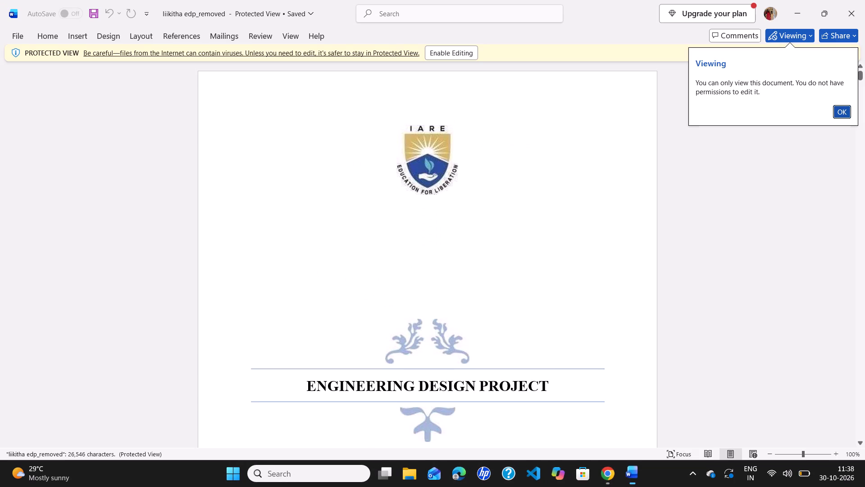
{"action": "left_click", "coordinate": [447, 55]}
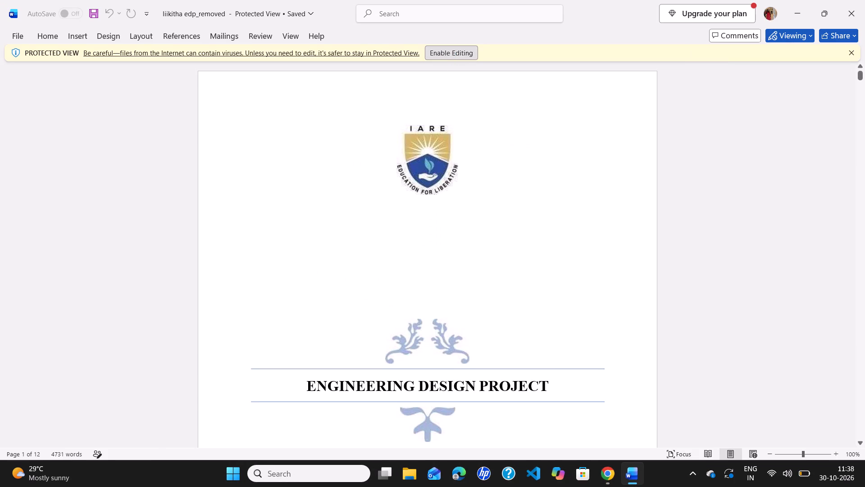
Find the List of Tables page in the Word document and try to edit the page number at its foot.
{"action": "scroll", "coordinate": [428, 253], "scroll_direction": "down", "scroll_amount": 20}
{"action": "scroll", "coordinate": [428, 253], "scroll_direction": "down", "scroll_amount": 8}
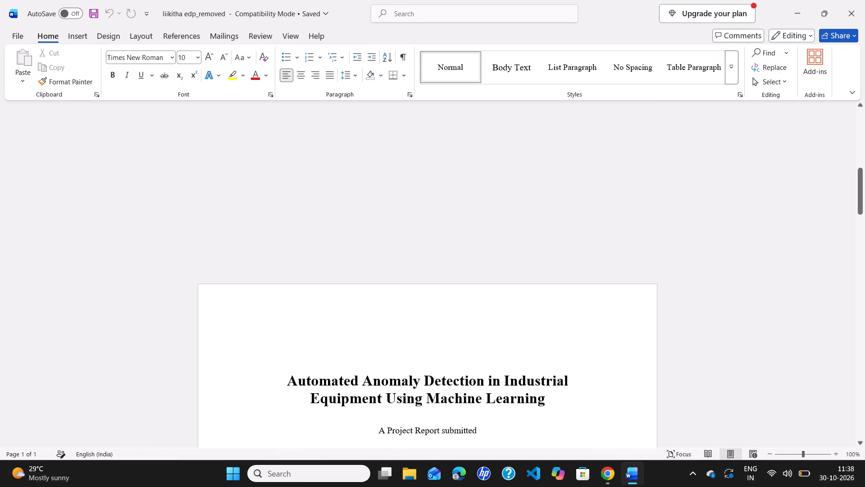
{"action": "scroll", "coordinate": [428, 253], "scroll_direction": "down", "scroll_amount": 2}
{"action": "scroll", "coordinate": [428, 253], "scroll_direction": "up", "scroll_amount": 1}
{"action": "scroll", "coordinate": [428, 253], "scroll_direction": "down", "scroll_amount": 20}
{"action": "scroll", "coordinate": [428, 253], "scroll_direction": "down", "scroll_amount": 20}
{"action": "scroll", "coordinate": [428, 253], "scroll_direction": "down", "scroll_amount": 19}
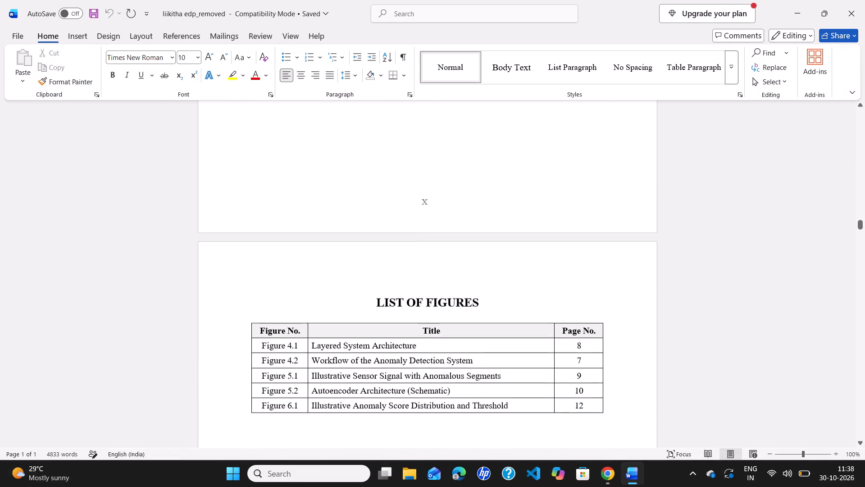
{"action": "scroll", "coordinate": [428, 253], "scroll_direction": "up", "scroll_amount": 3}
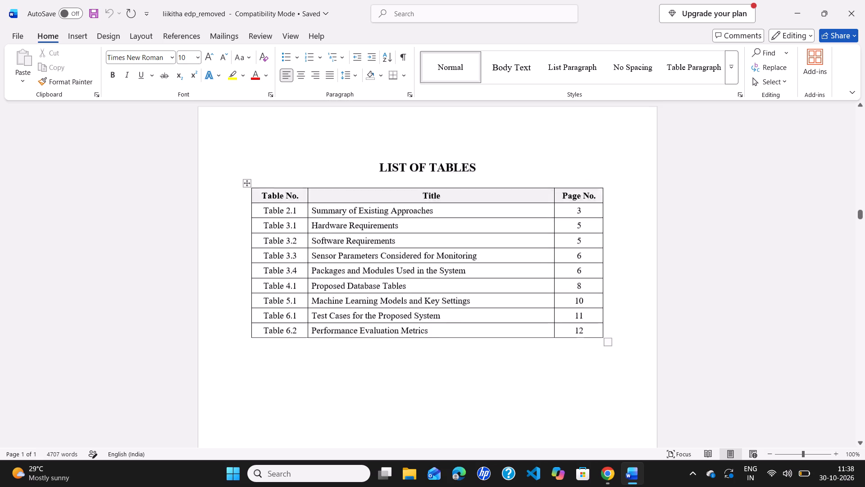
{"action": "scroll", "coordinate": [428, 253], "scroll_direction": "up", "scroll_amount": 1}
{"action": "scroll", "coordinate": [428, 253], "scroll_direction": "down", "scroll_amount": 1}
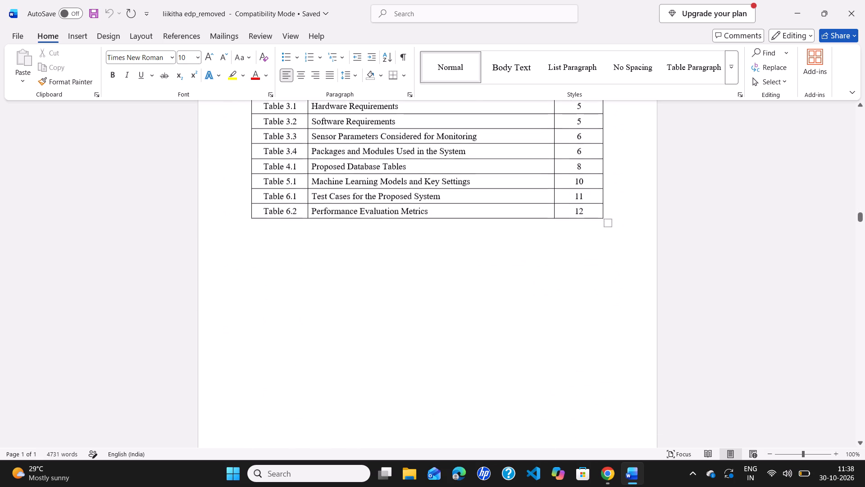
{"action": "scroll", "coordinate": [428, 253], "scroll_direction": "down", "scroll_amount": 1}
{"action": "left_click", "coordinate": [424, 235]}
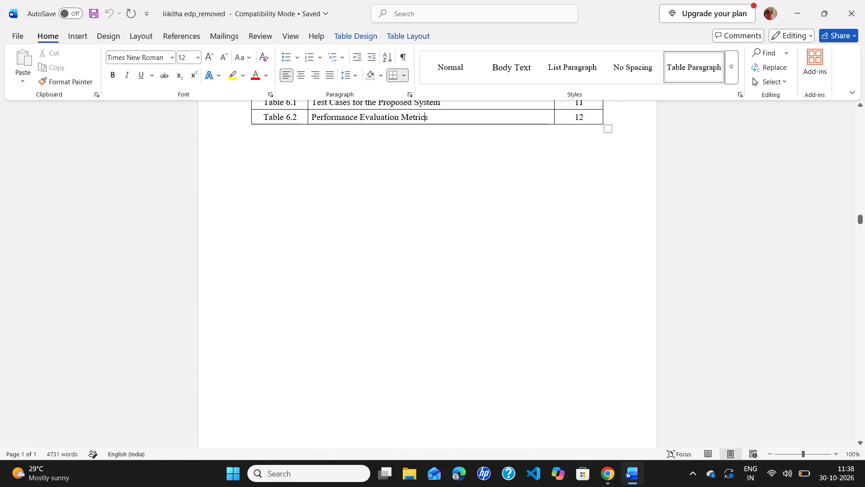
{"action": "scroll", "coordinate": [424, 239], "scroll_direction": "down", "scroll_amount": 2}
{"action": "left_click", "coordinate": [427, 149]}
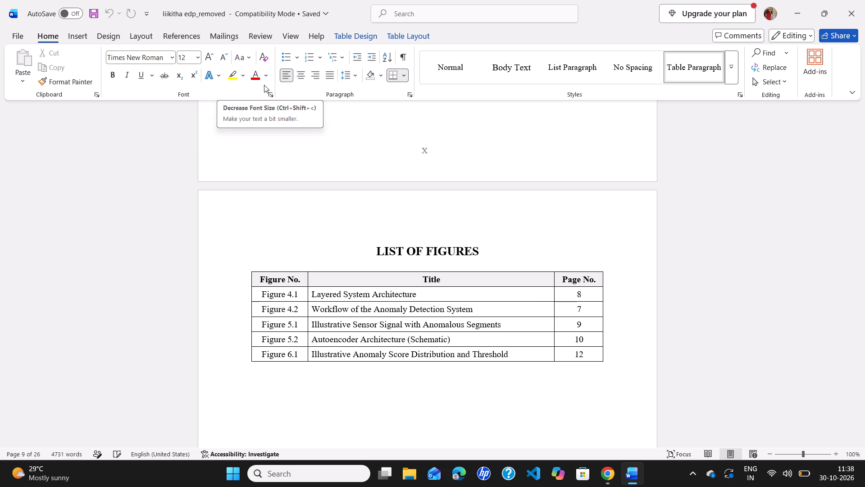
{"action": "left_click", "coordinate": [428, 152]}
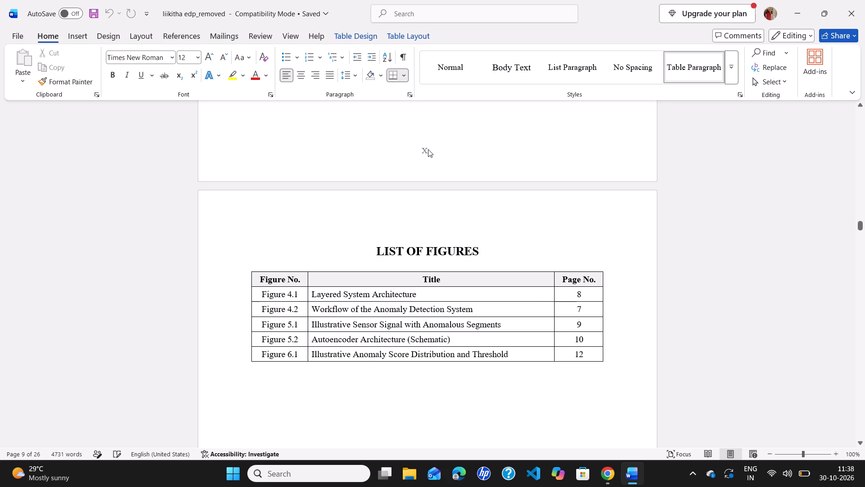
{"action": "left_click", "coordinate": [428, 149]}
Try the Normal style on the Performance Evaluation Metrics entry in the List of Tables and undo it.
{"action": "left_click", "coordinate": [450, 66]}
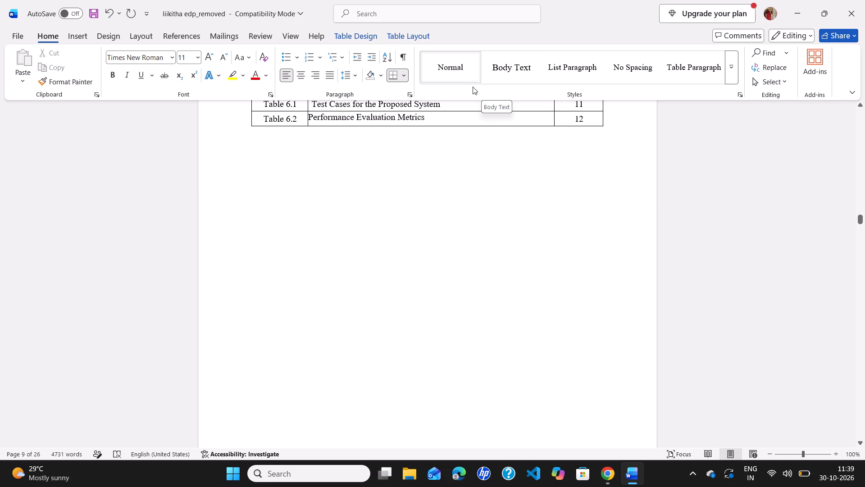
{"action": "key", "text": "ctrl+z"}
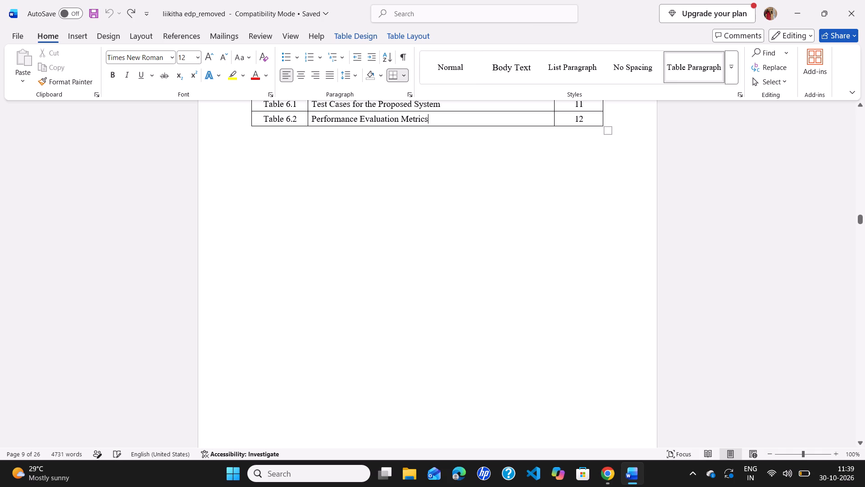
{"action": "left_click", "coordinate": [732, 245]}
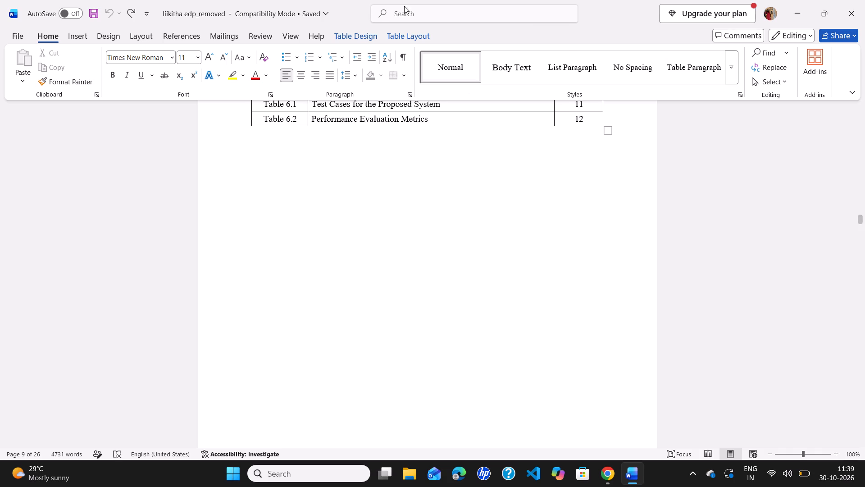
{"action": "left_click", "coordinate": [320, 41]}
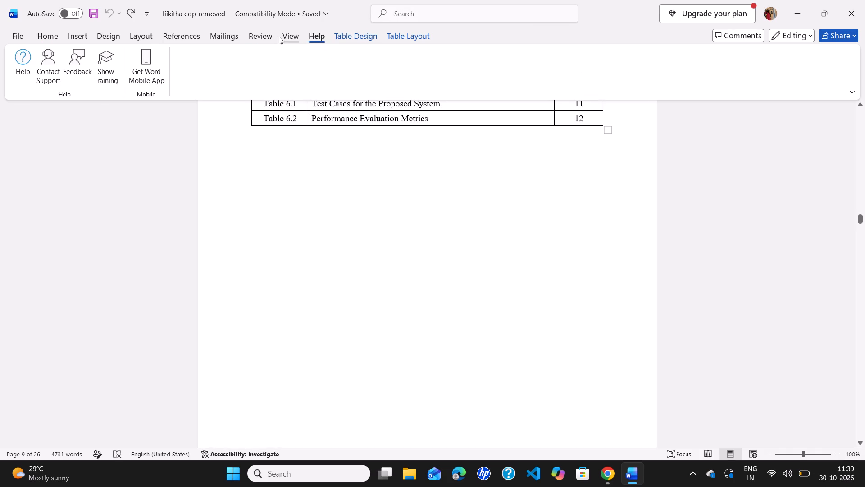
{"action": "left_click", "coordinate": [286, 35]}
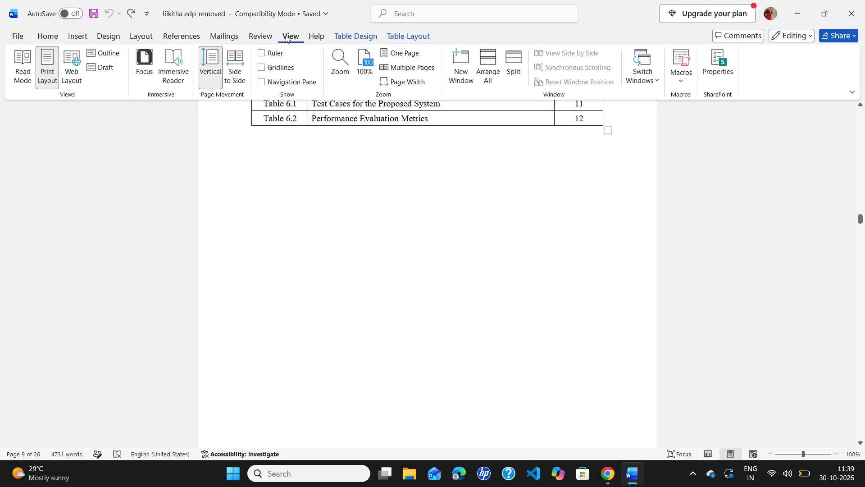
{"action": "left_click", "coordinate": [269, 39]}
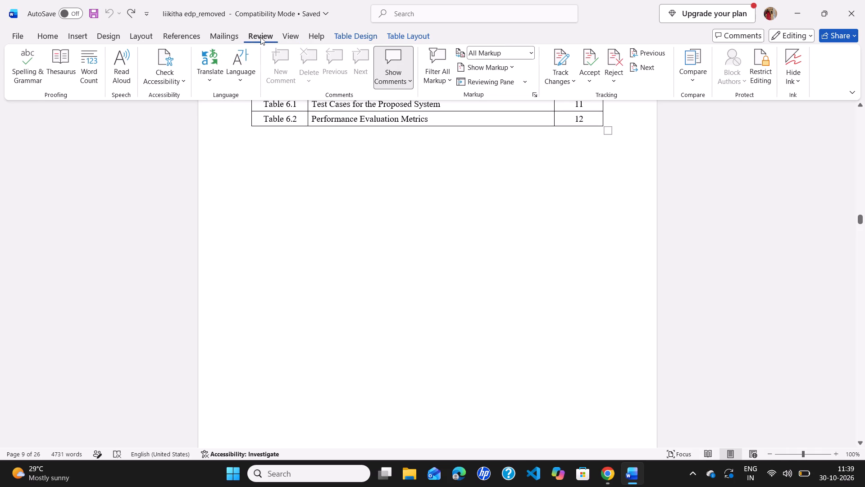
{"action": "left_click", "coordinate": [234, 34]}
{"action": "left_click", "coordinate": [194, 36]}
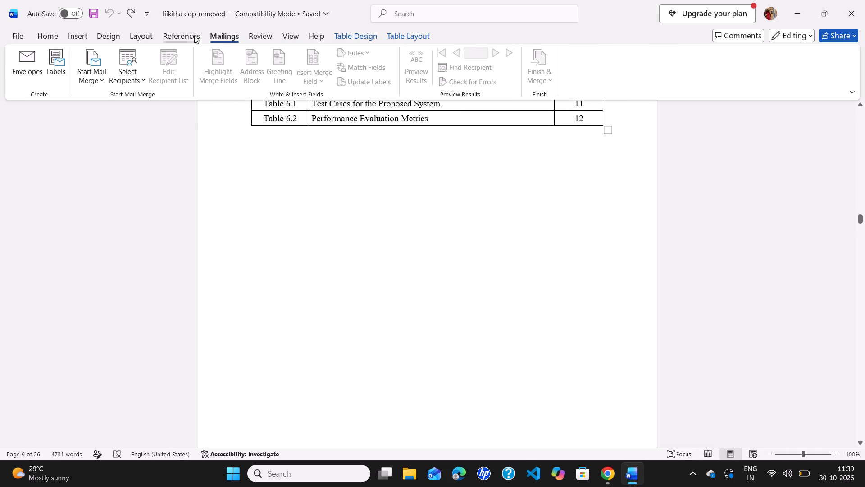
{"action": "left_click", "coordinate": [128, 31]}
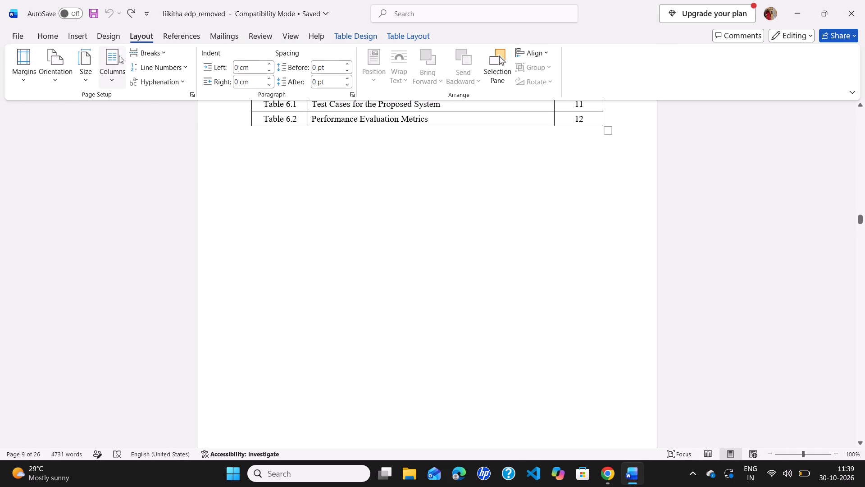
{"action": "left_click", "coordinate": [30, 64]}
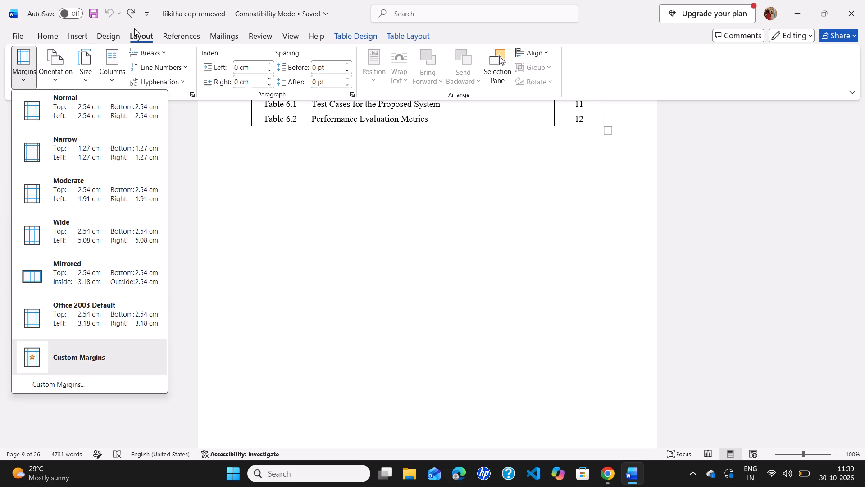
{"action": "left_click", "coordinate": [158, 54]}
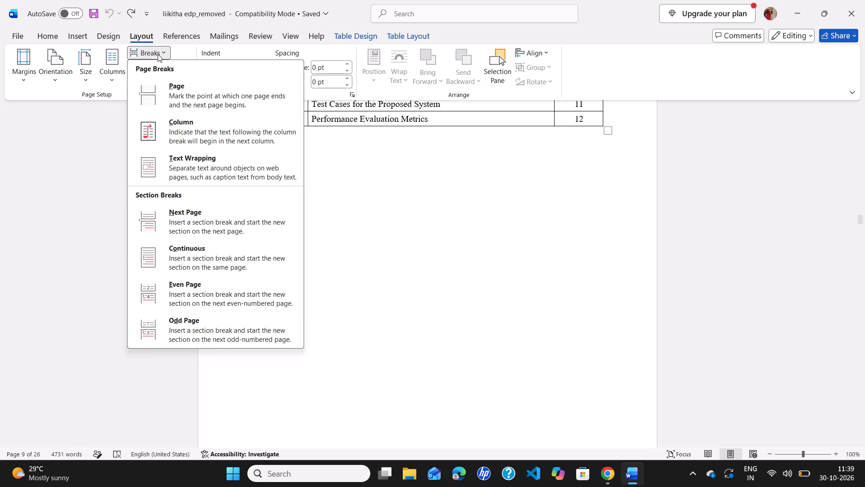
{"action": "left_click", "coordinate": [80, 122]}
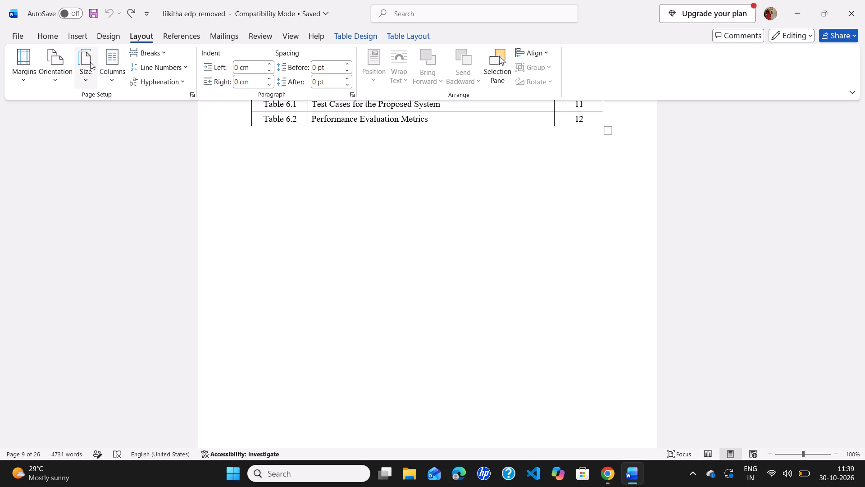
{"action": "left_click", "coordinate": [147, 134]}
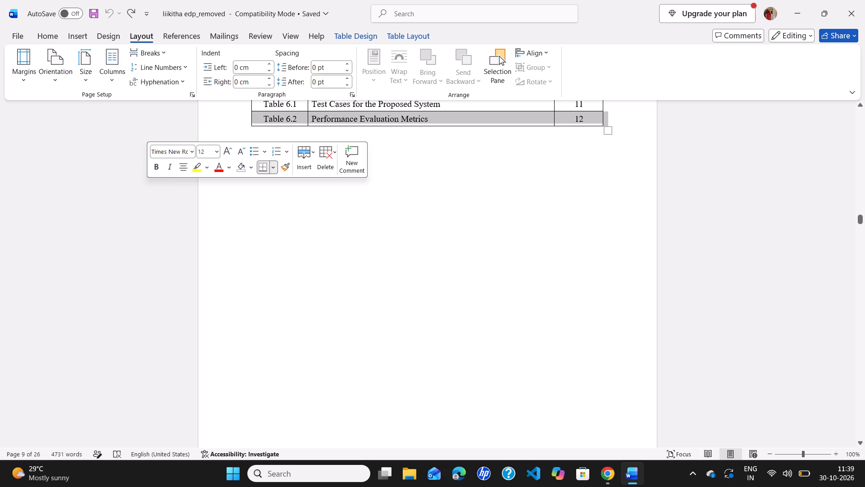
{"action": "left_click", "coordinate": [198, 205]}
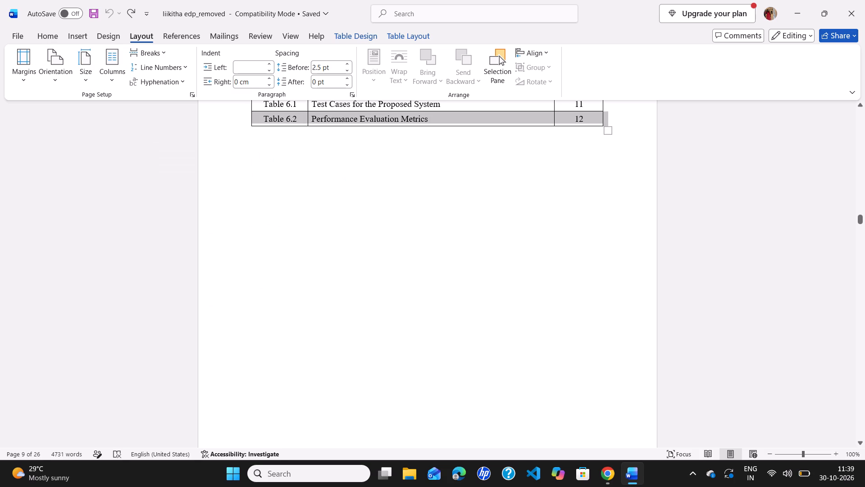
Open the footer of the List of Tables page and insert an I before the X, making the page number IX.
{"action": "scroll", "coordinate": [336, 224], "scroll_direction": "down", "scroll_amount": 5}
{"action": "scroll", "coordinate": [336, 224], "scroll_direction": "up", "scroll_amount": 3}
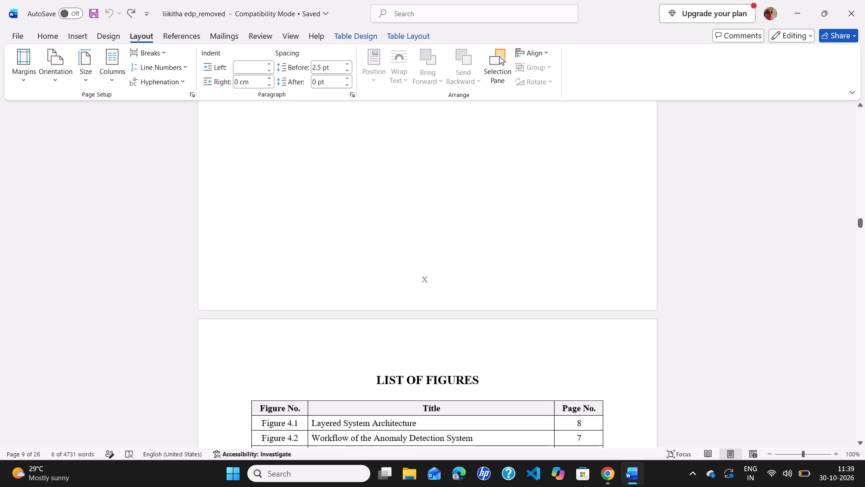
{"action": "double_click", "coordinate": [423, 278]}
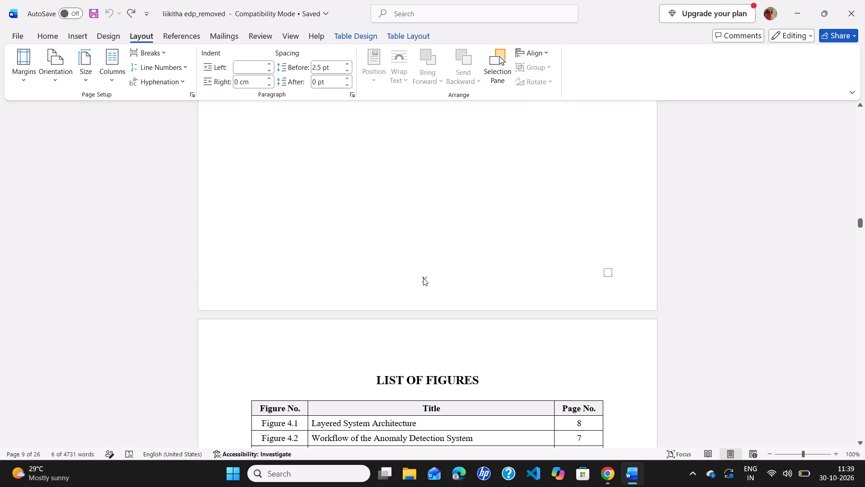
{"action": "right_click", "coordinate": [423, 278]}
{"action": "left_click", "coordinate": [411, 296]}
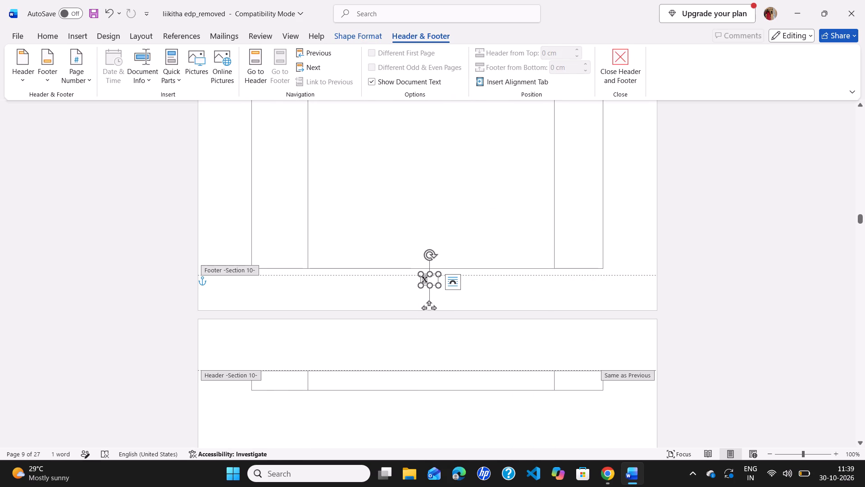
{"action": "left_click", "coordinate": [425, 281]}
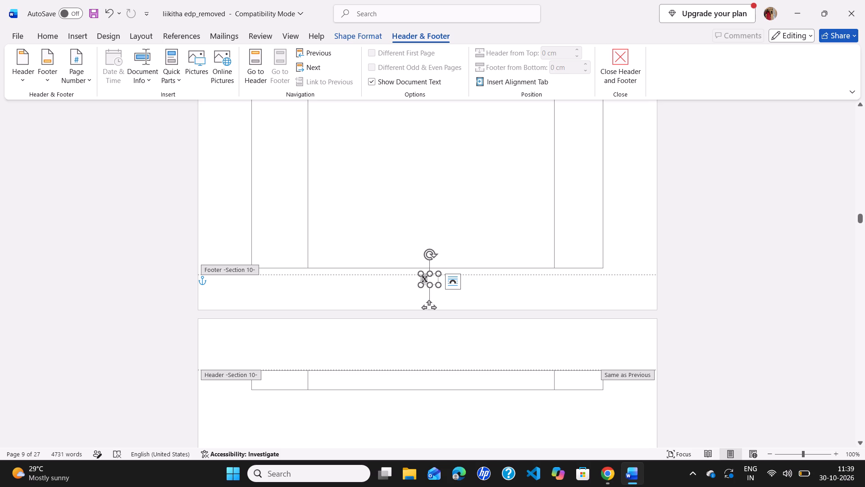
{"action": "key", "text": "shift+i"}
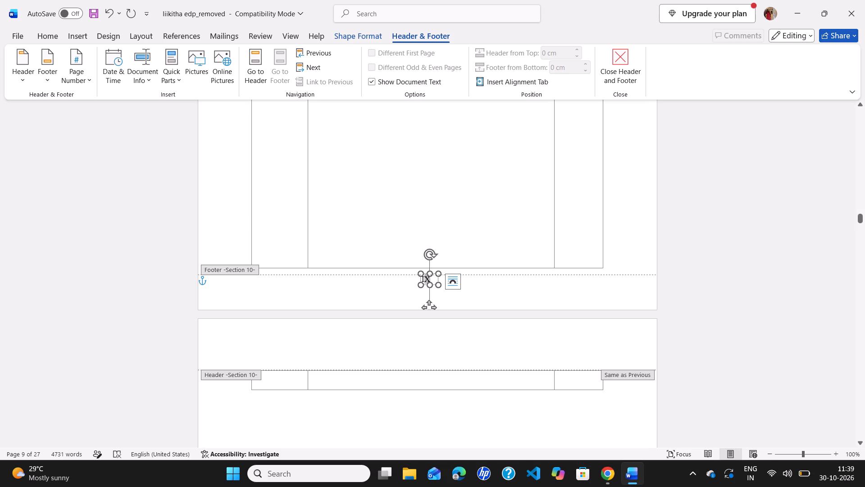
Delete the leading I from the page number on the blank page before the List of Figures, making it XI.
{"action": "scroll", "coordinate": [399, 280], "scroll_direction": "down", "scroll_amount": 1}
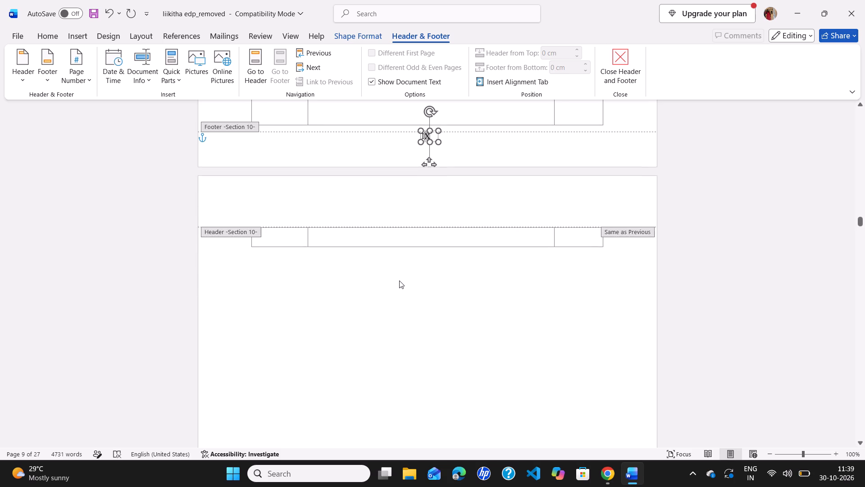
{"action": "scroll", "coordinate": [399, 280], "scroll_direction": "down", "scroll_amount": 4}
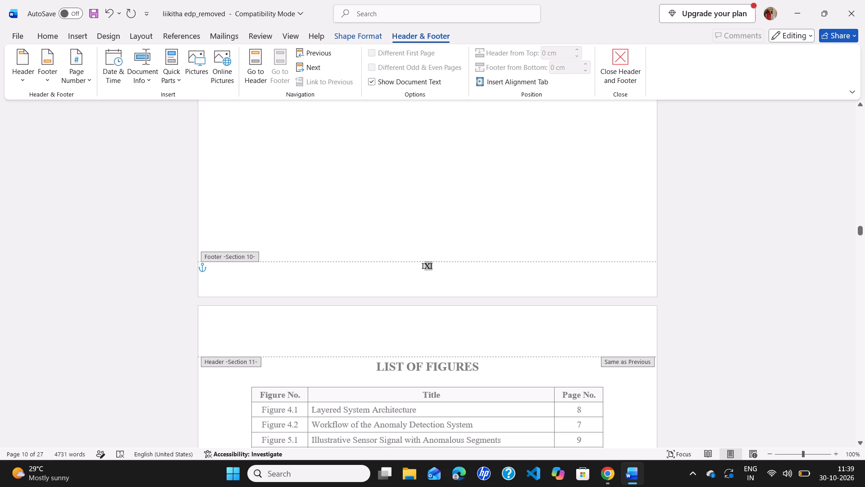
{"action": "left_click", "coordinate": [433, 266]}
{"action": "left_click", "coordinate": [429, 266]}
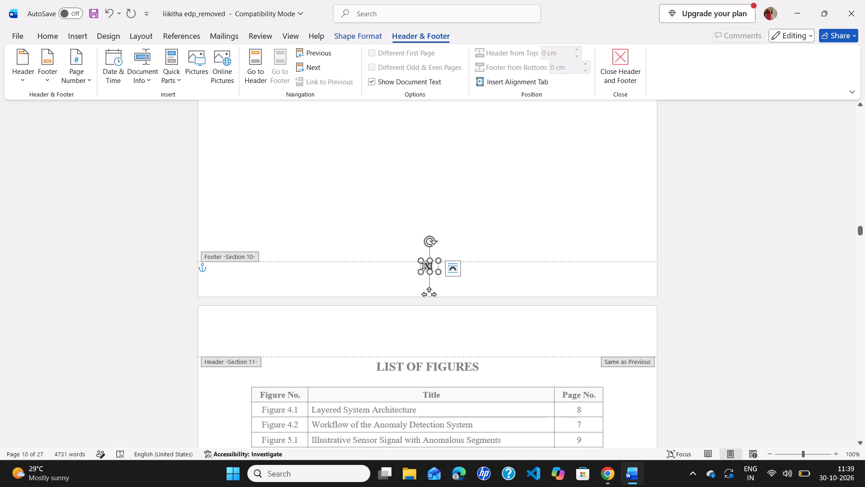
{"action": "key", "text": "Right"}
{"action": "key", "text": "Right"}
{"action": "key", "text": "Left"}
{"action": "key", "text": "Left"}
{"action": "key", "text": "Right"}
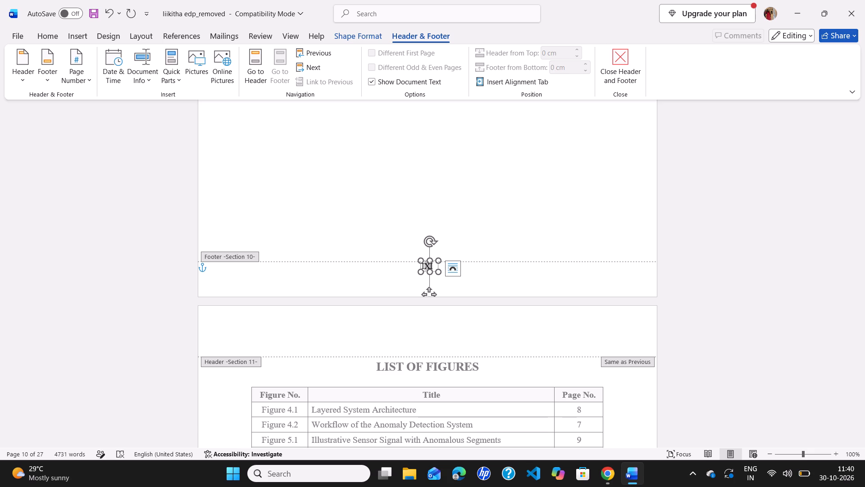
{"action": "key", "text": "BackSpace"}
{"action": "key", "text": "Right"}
Review the footer page numbers from the Contents page through the List of Figures and the List of Abbreviations.
{"action": "scroll", "coordinate": [429, 266], "scroll_direction": "up", "scroll_amount": 3}
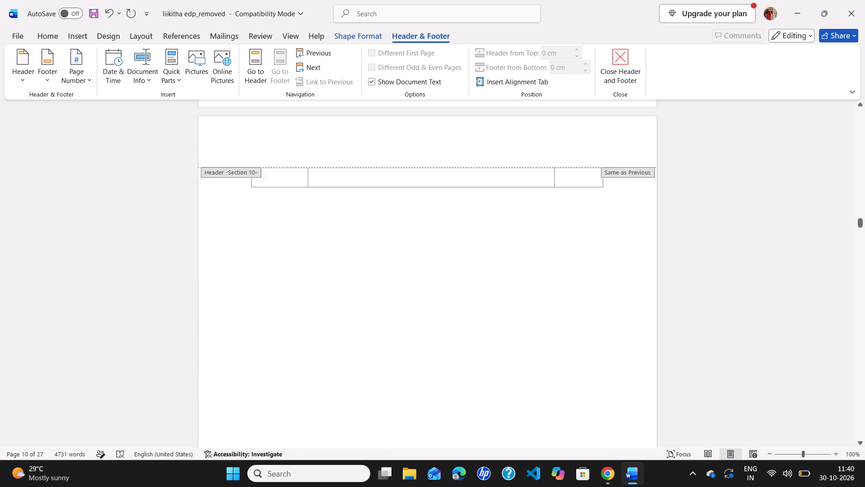
{"action": "scroll", "coordinate": [429, 266], "scroll_direction": "down", "scroll_amount": 7}
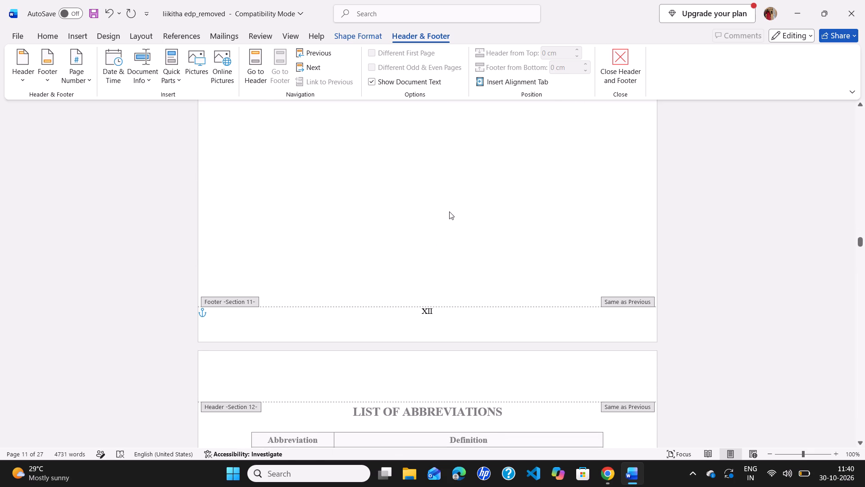
{"action": "scroll", "coordinate": [440, 283], "scroll_direction": "down", "scroll_amount": 3}
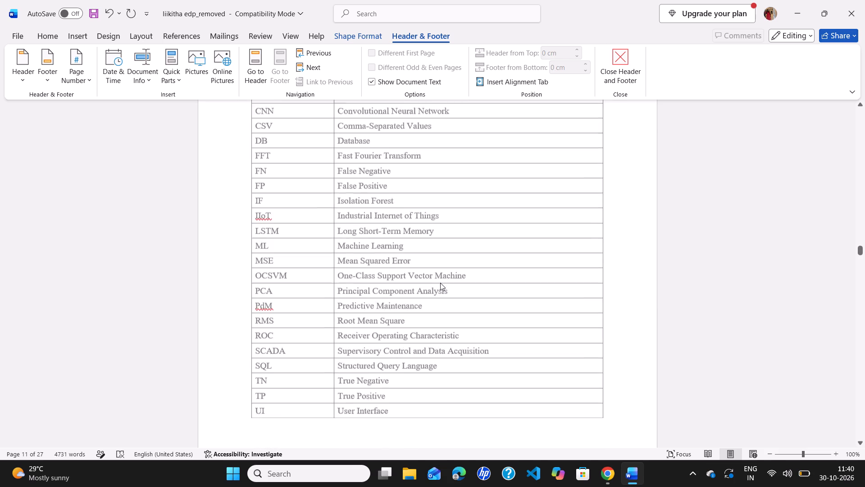
{"action": "scroll", "coordinate": [440, 283], "scroll_direction": "down", "scroll_amount": 2}
{"action": "scroll", "coordinate": [440, 283], "scroll_direction": "up", "scroll_amount": 6}
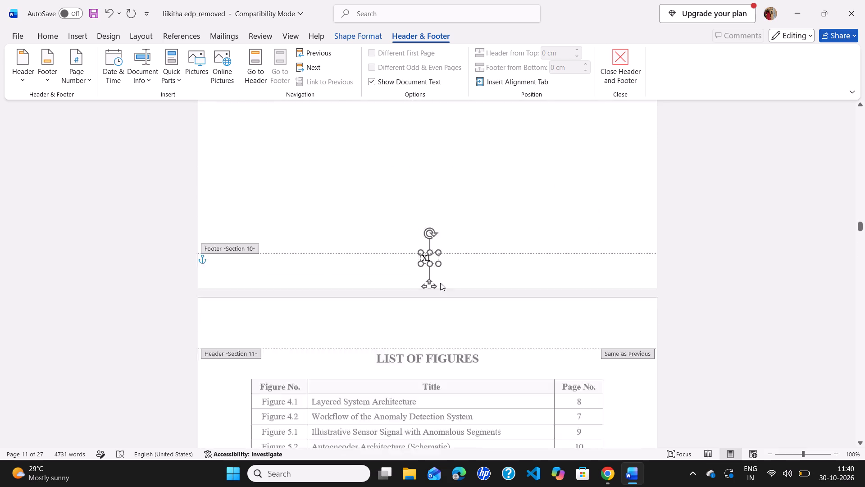
{"action": "scroll", "coordinate": [440, 283], "scroll_direction": "up", "scroll_amount": 4}
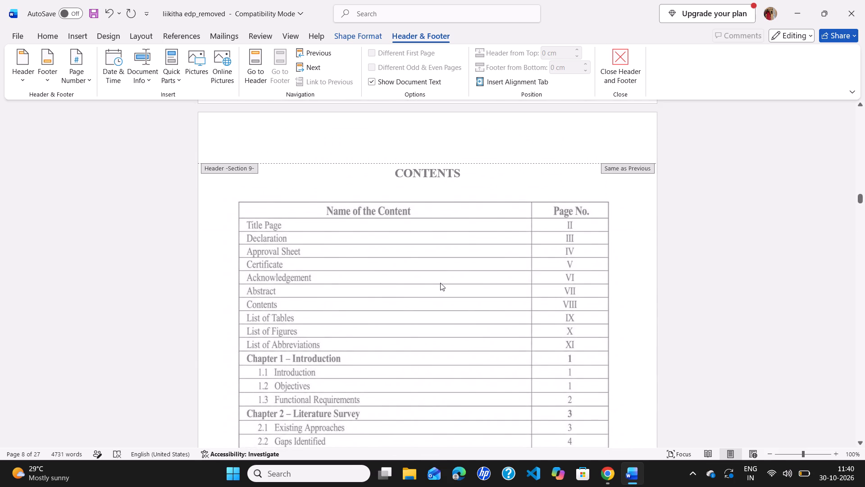
{"action": "scroll", "coordinate": [440, 283], "scroll_direction": "down", "scroll_amount": 3}
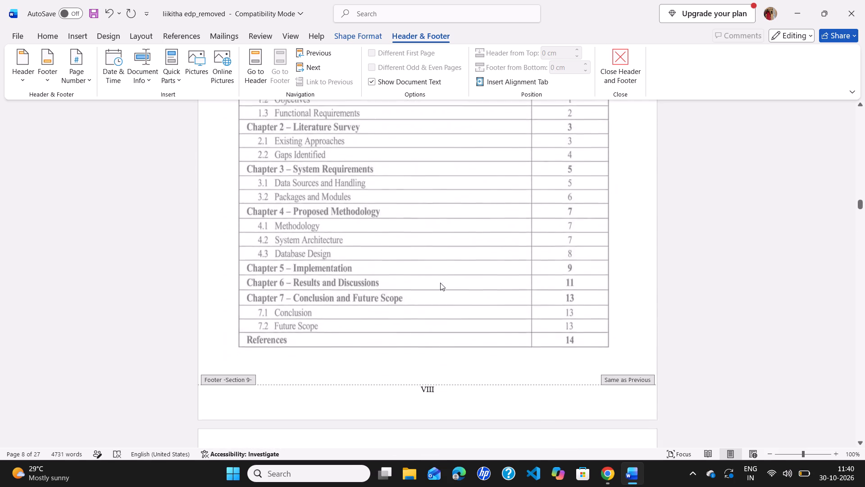
{"action": "scroll", "coordinate": [440, 283], "scroll_direction": "down", "scroll_amount": 7}
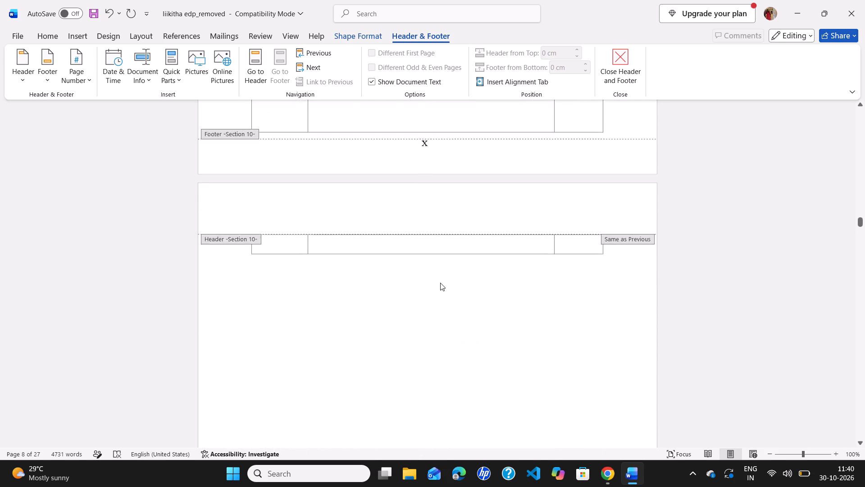
{"action": "scroll", "coordinate": [440, 283], "scroll_direction": "down", "scroll_amount": 5}
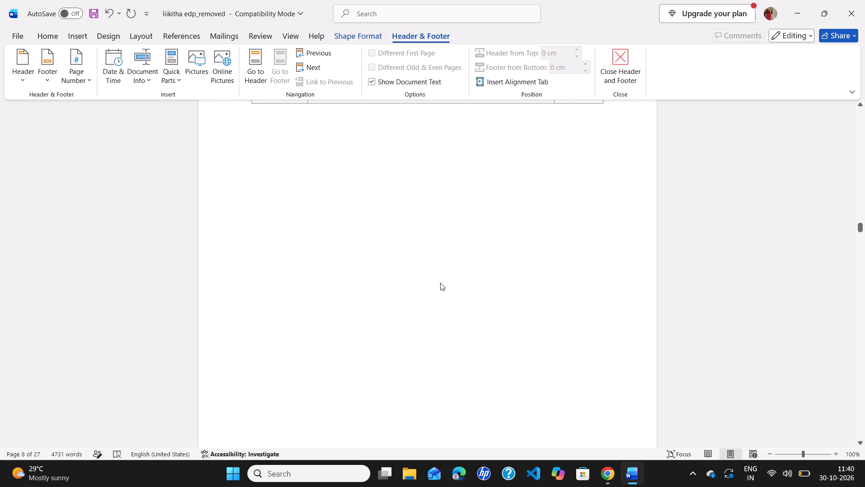
{"action": "scroll", "coordinate": [440, 283], "scroll_direction": "down", "scroll_amount": 3}
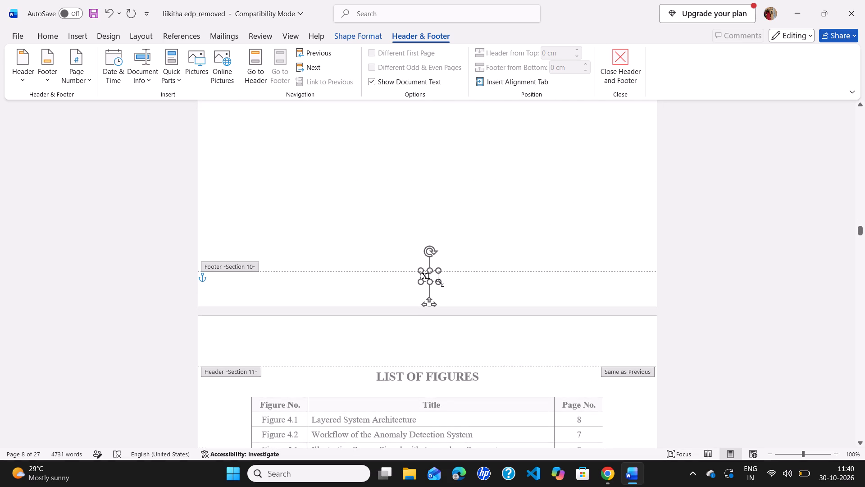
{"action": "scroll", "coordinate": [440, 283], "scroll_direction": "down", "scroll_amount": 1}
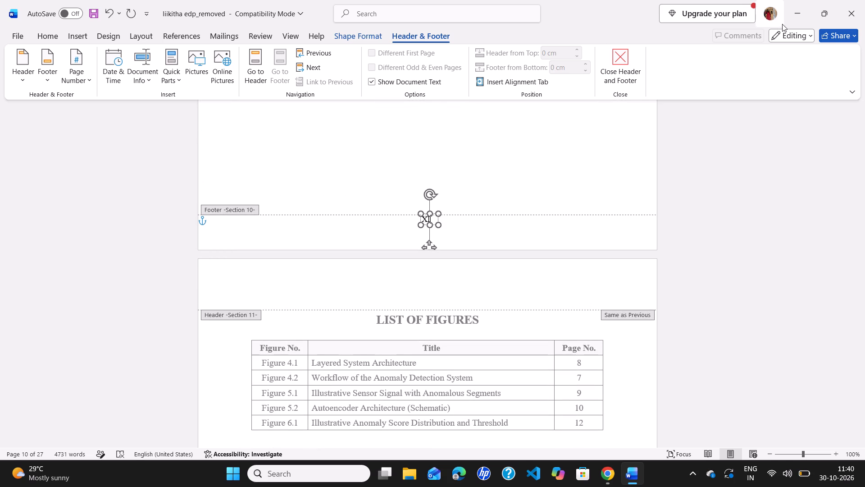
Set the page number at the foot of the List of Tables page to IX.
{"action": "scroll", "coordinate": [528, 153], "scroll_direction": "up", "scroll_amount": 5}
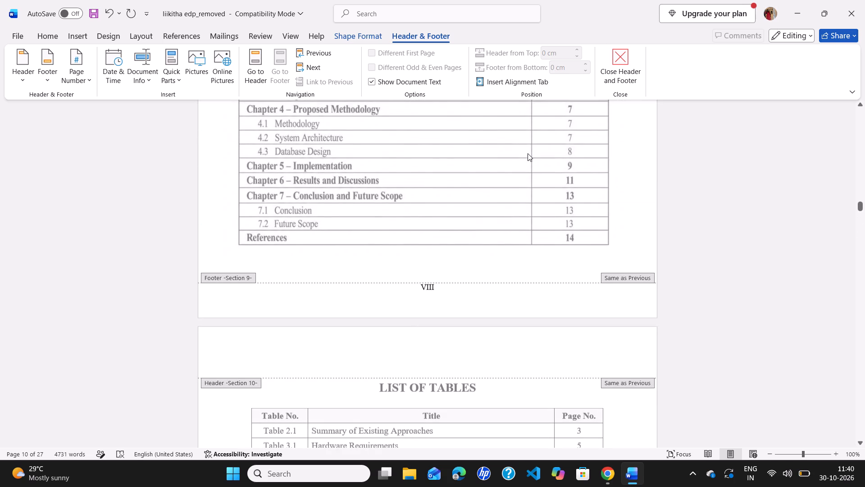
{"action": "scroll", "coordinate": [528, 153], "scroll_direction": "down", "scroll_amount": 1}
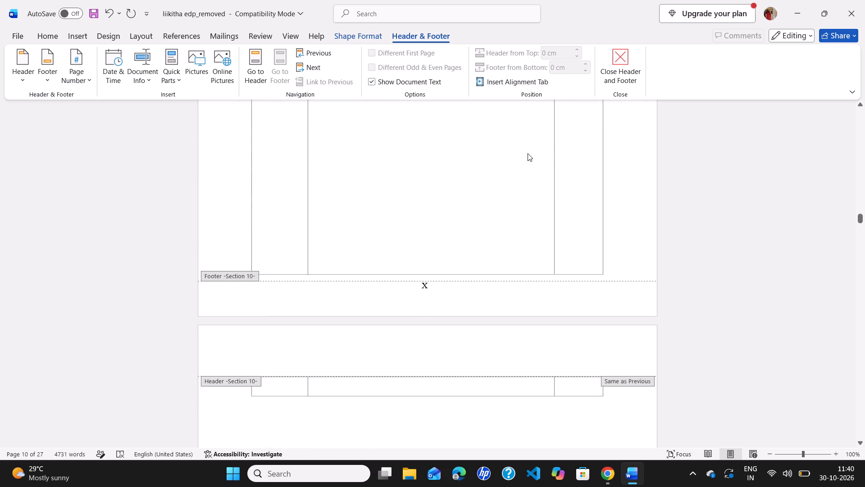
{"action": "left_click", "coordinate": [423, 288]}
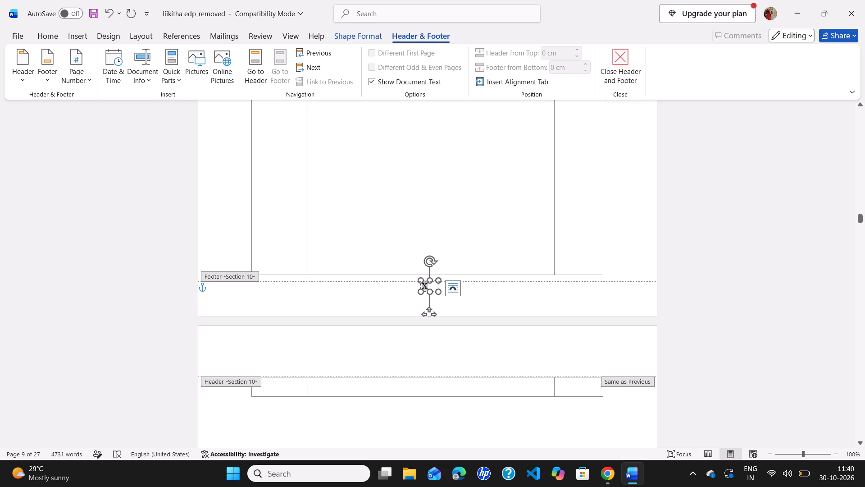
{"action": "key", "text": "shift+i"}
{"action": "left_click", "coordinate": [510, 315]}
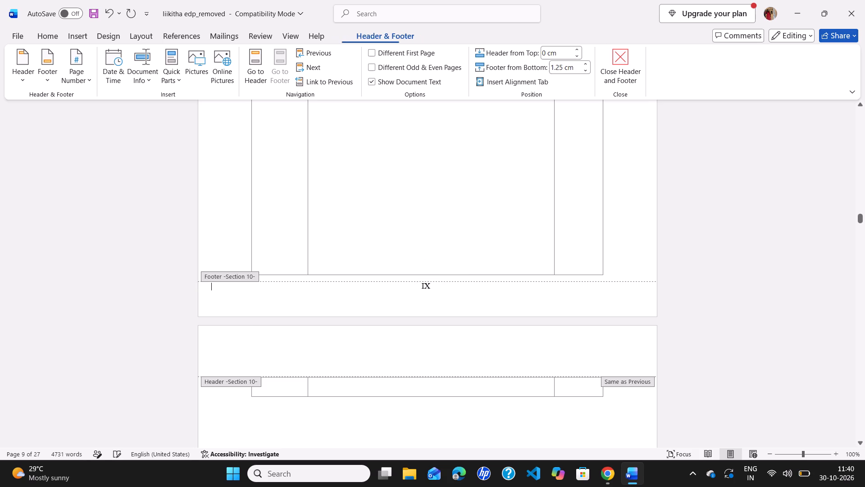
Examine the Contents table's page numbers against the footer of the List of Tables page.
{"action": "scroll", "coordinate": [510, 315], "scroll_direction": "down", "scroll_amount": 2}
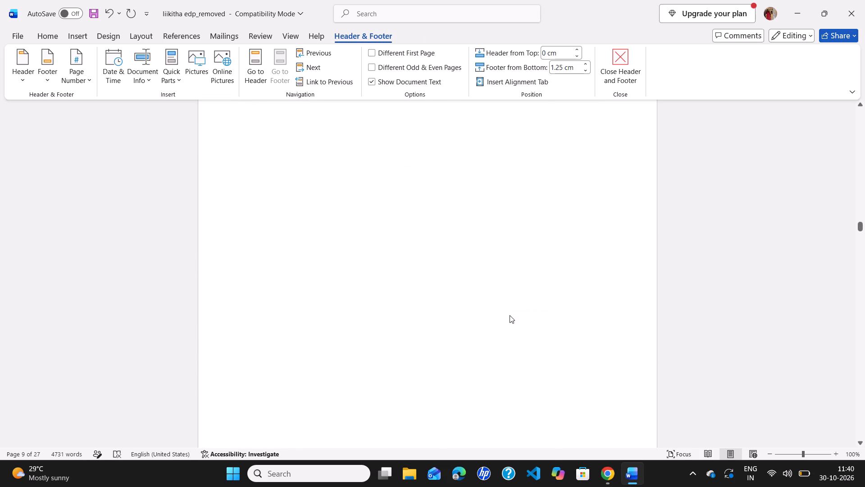
{"action": "scroll", "coordinate": [510, 315], "scroll_direction": "down", "scroll_amount": 1}
{"action": "scroll", "coordinate": [510, 315], "scroll_direction": "up", "scroll_amount": 3}
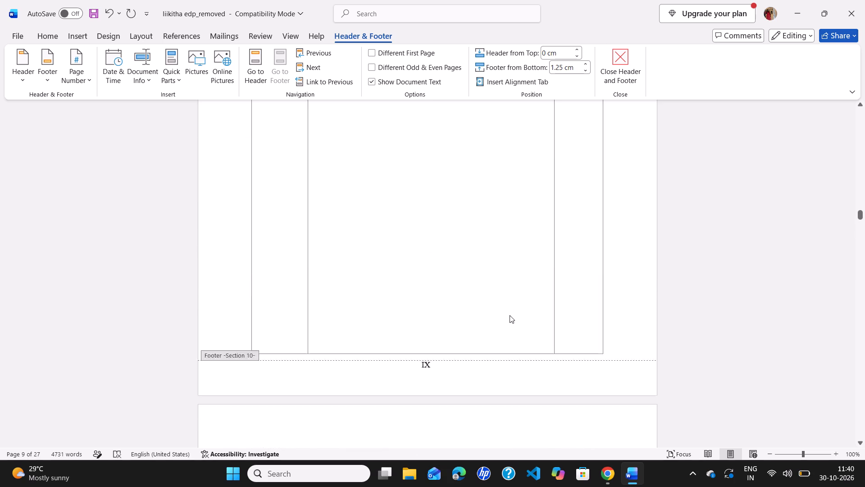
{"action": "scroll", "coordinate": [510, 315], "scroll_direction": "up", "scroll_amount": 6}
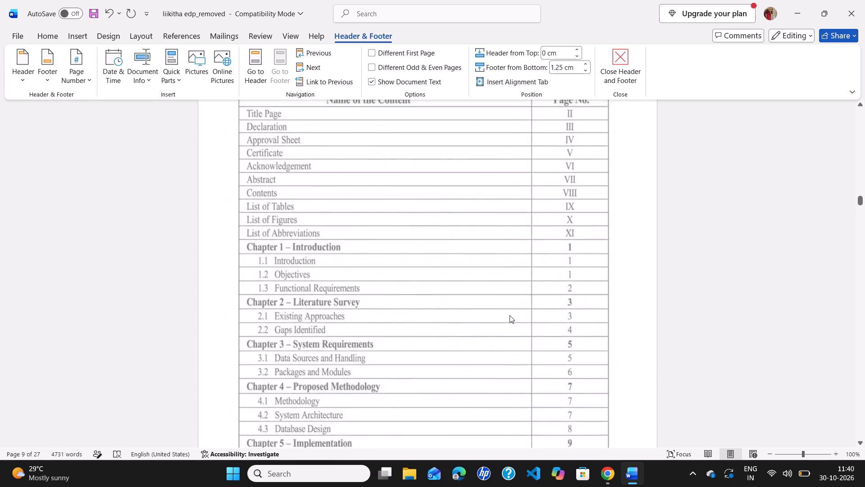
{"action": "scroll", "coordinate": [510, 315], "scroll_direction": "up", "scroll_amount": 2}
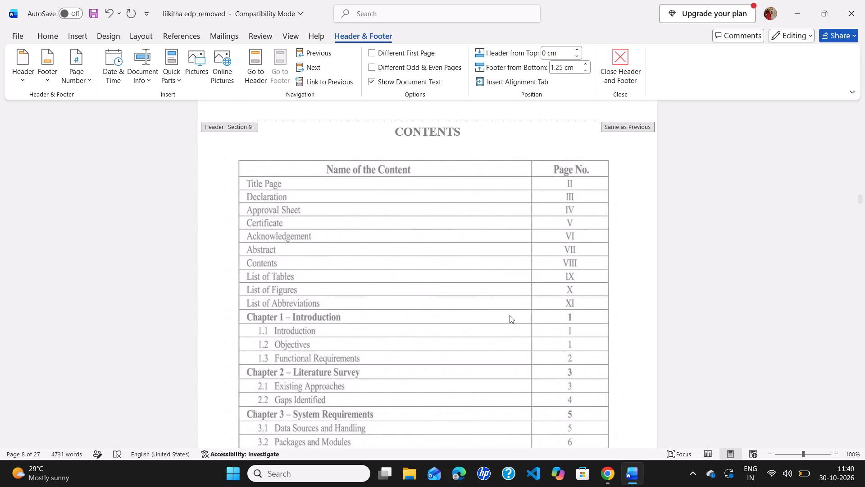
{"action": "scroll", "coordinate": [510, 315], "scroll_direction": "up", "scroll_amount": 1}
{"action": "scroll", "coordinate": [510, 315], "scroll_direction": "down", "scroll_amount": 2}
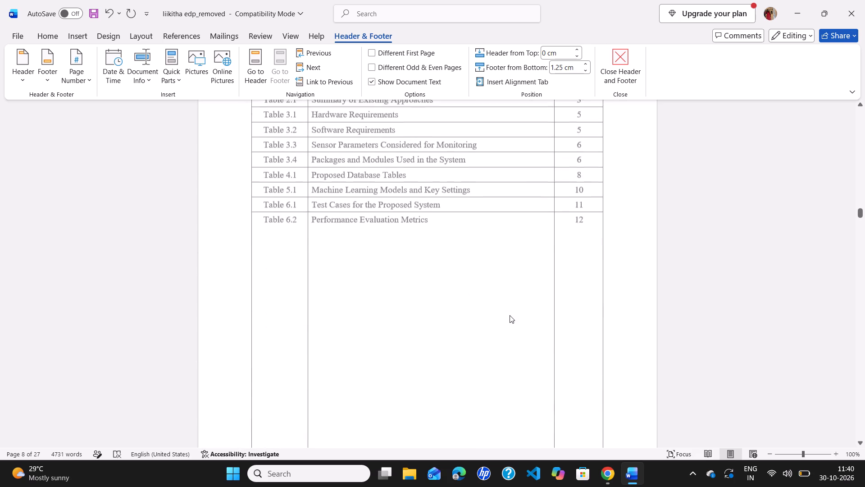
{"action": "scroll", "coordinate": [510, 315], "scroll_direction": "up", "scroll_amount": 1}
{"action": "scroll", "coordinate": [510, 315], "scroll_direction": "down", "scroll_amount": 1}
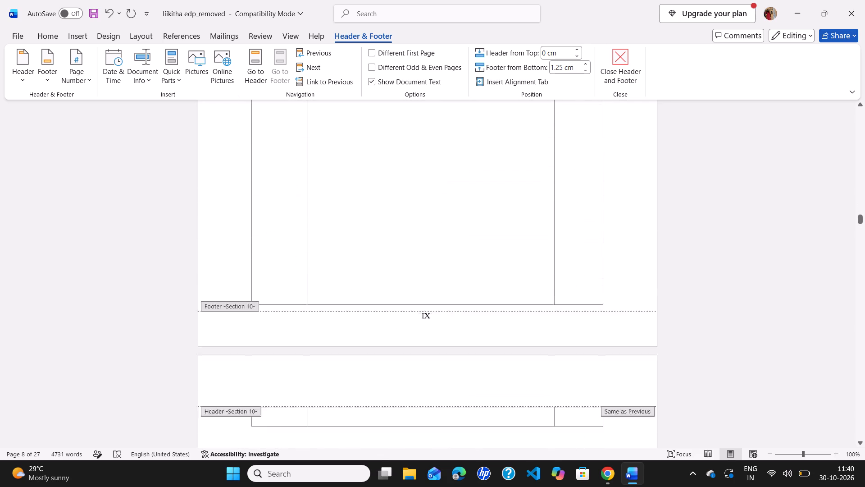
Replace the page number at the foot of the List of Figures page with X.
{"action": "scroll", "coordinate": [510, 315], "scroll_direction": "down", "scroll_amount": 6}
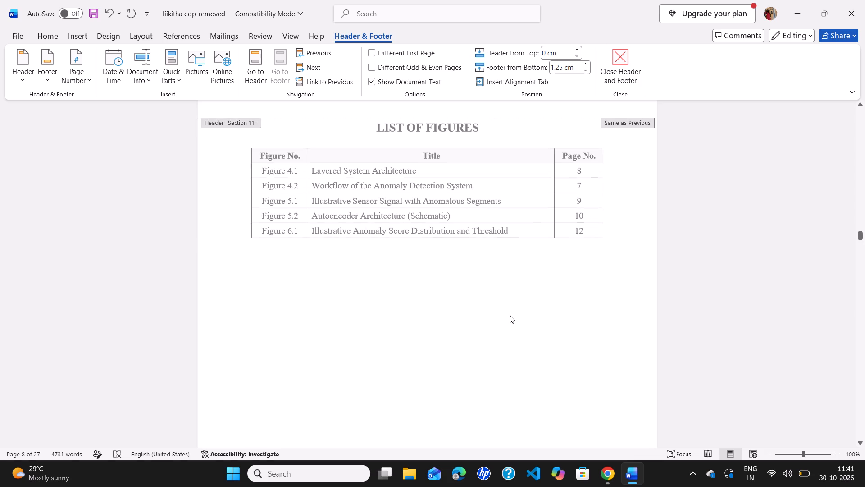
{"action": "scroll", "coordinate": [510, 315], "scroll_direction": "down", "scroll_amount": 3}
{"action": "left_click", "coordinate": [432, 303]}
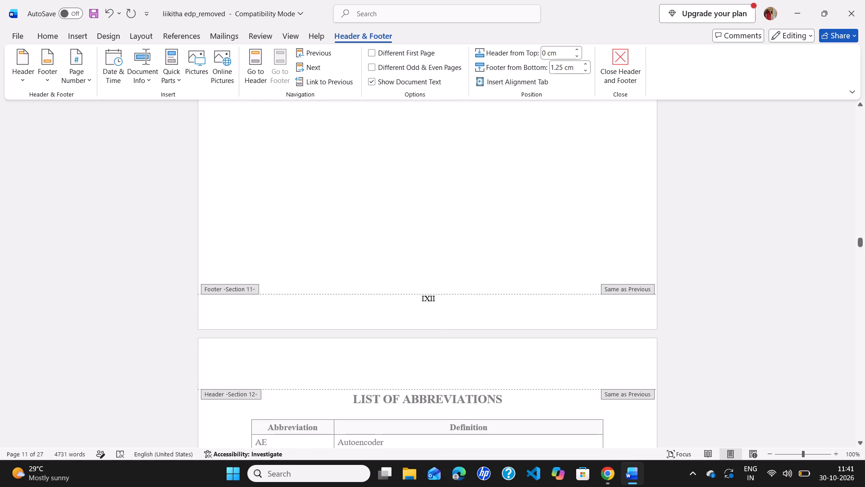
{"action": "key", "text": "Right"}
{"action": "key", "text": "Right"}
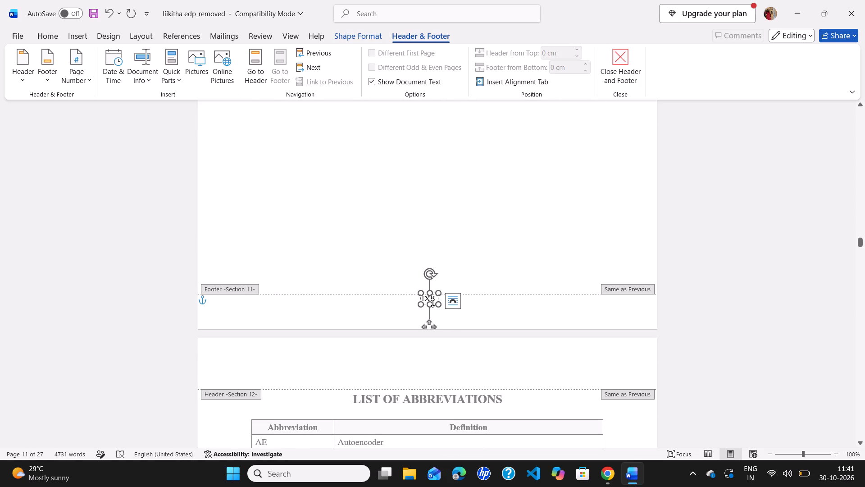
{"action": "key", "text": "BackSpace"}
{"action": "key", "text": "BackSpace"}
{"action": "key", "text": "BackSpace"}
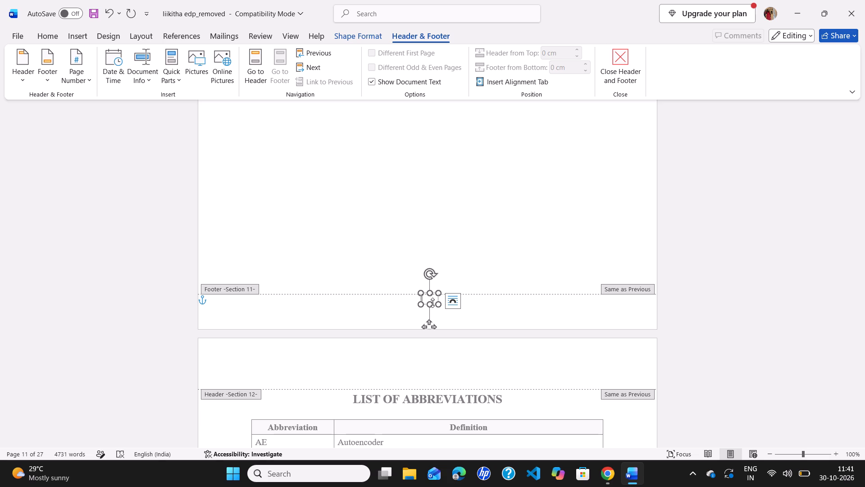
{"action": "key", "text": "shift+x"}
{"action": "left_click", "coordinate": [391, 308]}
Add an I to the page number at the foot of the List of Abbreviations page, making it XI.
{"action": "scroll", "coordinate": [391, 308], "scroll_direction": "down", "scroll_amount": 2}
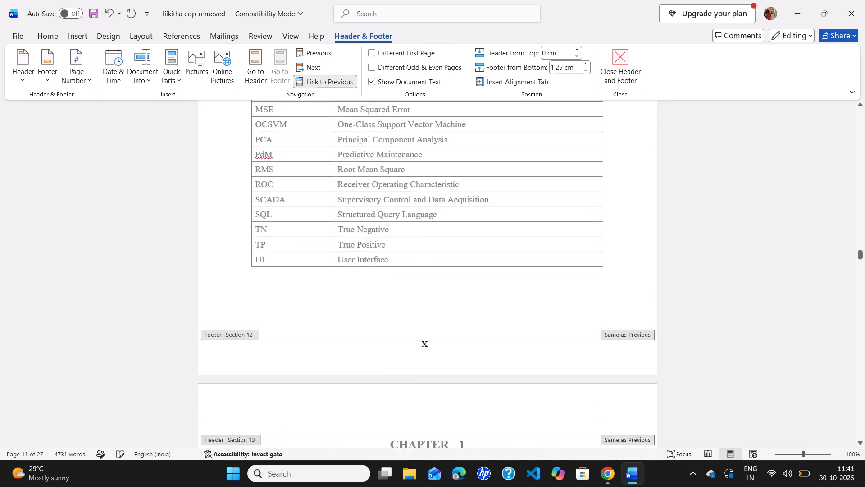
{"action": "scroll", "coordinate": [391, 308], "scroll_direction": "down", "scroll_amount": 2}
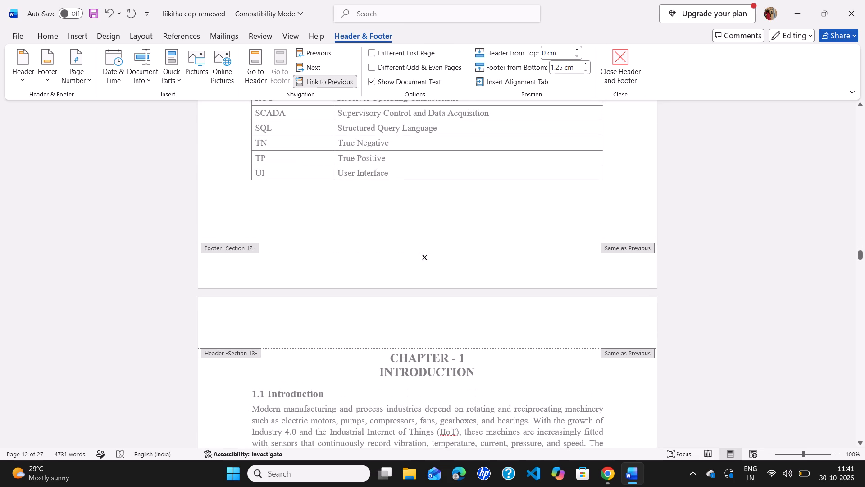
{"action": "left_click", "coordinate": [425, 257]}
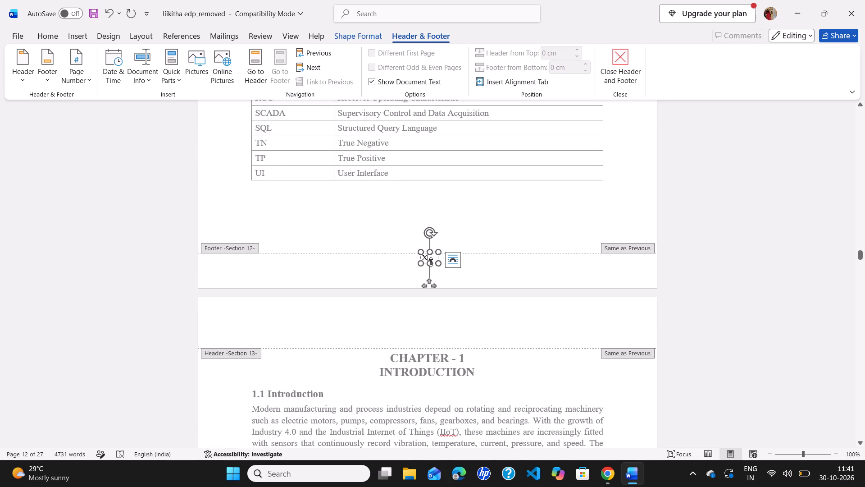
{"action": "key", "text": "shift+i"}
Compare the Contents table's page numbers with the footers from the Contents page to the page before the List of Figures.
{"action": "scroll", "coordinate": [486, 260], "scroll_direction": "up", "scroll_amount": 7}
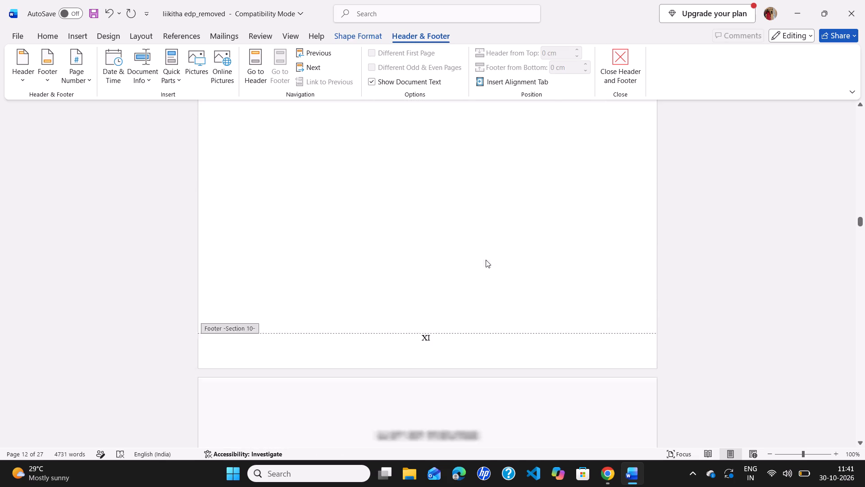
{"action": "scroll", "coordinate": [486, 260], "scroll_direction": "up", "scroll_amount": 7}
{"action": "scroll", "coordinate": [486, 260], "scroll_direction": "down", "scroll_amount": 2}
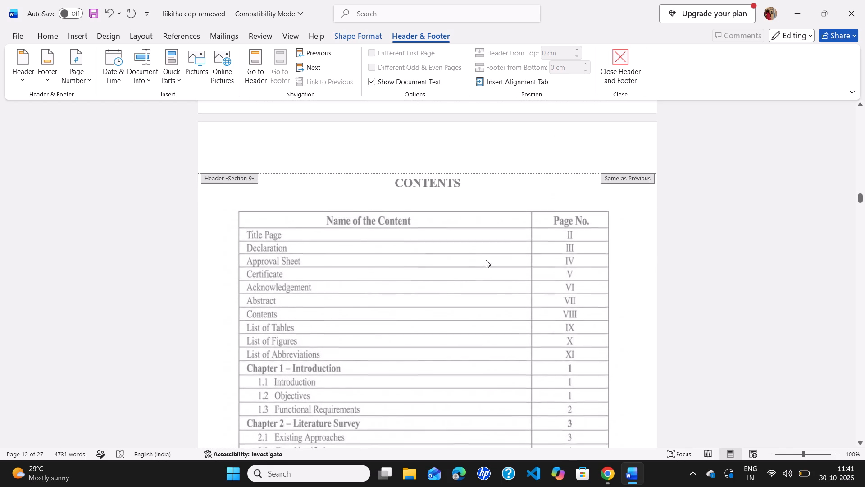
{"action": "scroll", "coordinate": [486, 260], "scroll_direction": "down", "scroll_amount": 2}
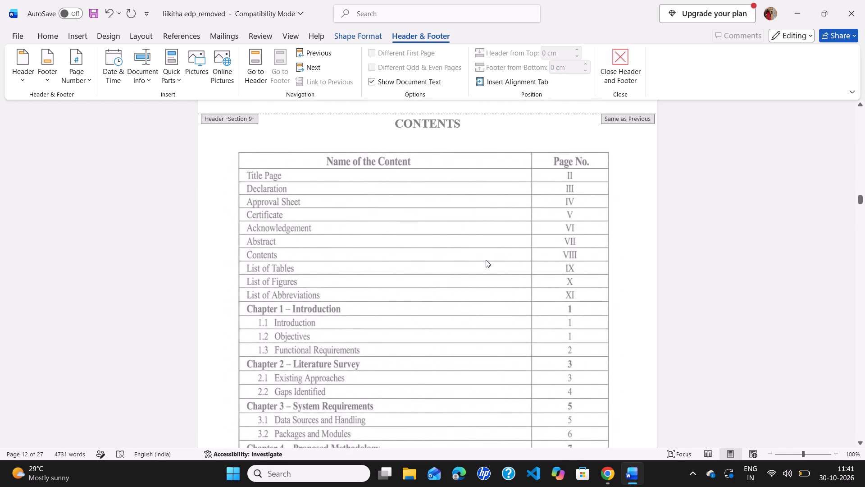
{"action": "scroll", "coordinate": [486, 260], "scroll_direction": "down", "scroll_amount": 2}
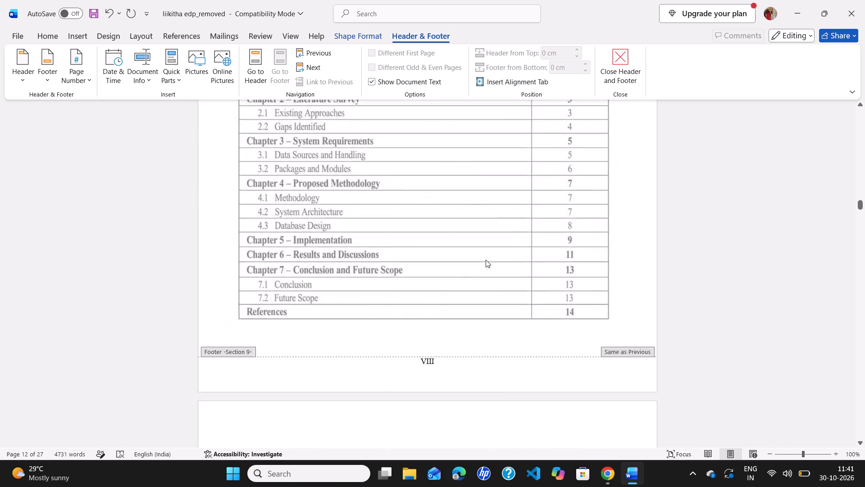
{"action": "scroll", "coordinate": [486, 260], "scroll_direction": "down", "scroll_amount": 4}
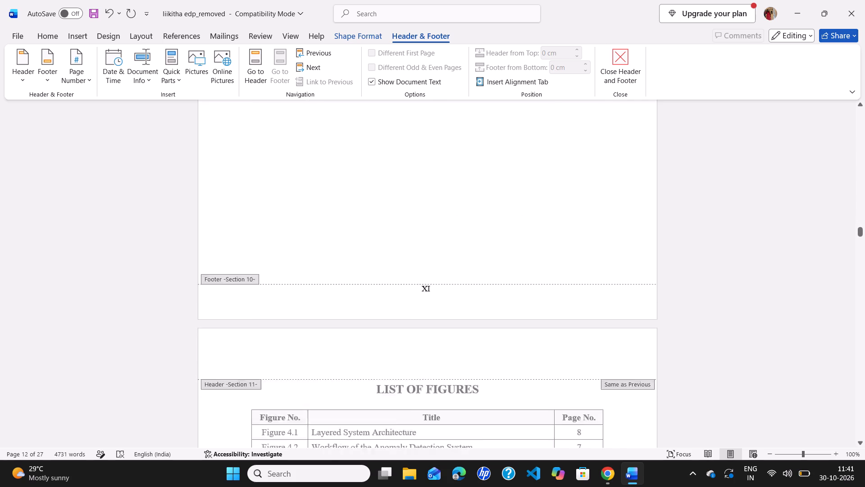
{"action": "scroll", "coordinate": [486, 260], "scroll_direction": "down", "scroll_amount": 1}
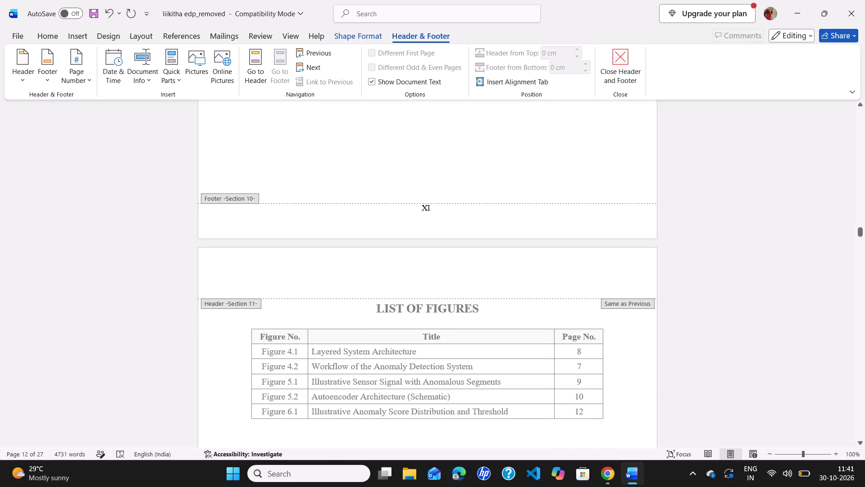
{"action": "scroll", "coordinate": [486, 260], "scroll_direction": "down", "scroll_amount": 1}
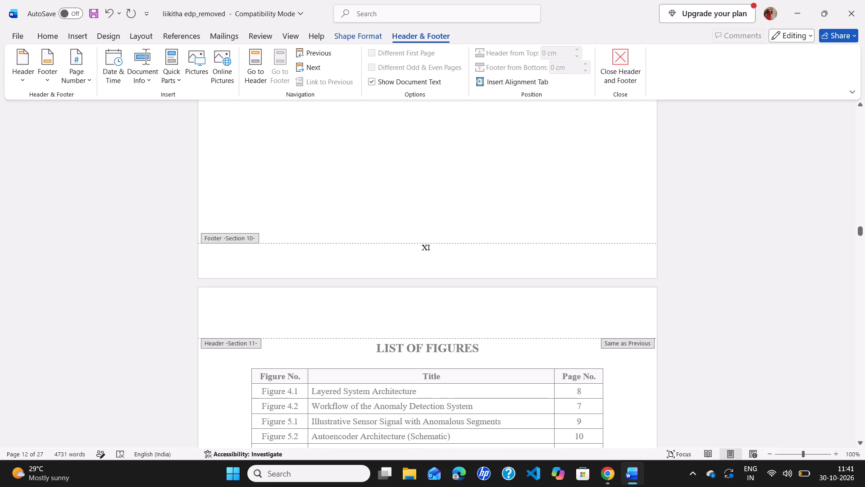
Save the document with the edited footer page numbers.
{"action": "key", "text": "ctrl+s"}
{"action": "right_click", "coordinate": [395, 262], "text": "ctrl"}
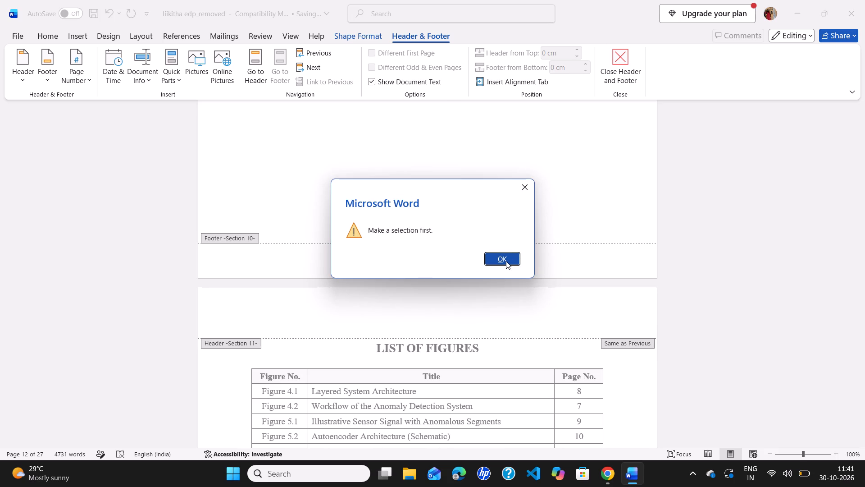
{"action": "left_click", "coordinate": [506, 261]}
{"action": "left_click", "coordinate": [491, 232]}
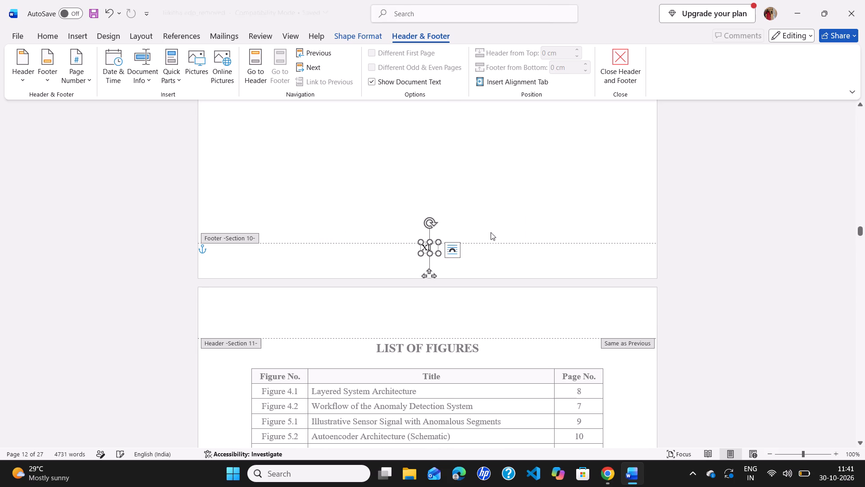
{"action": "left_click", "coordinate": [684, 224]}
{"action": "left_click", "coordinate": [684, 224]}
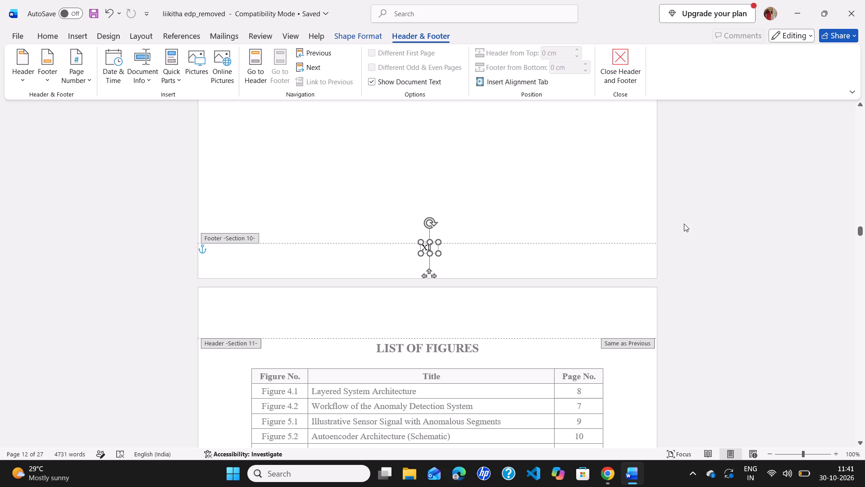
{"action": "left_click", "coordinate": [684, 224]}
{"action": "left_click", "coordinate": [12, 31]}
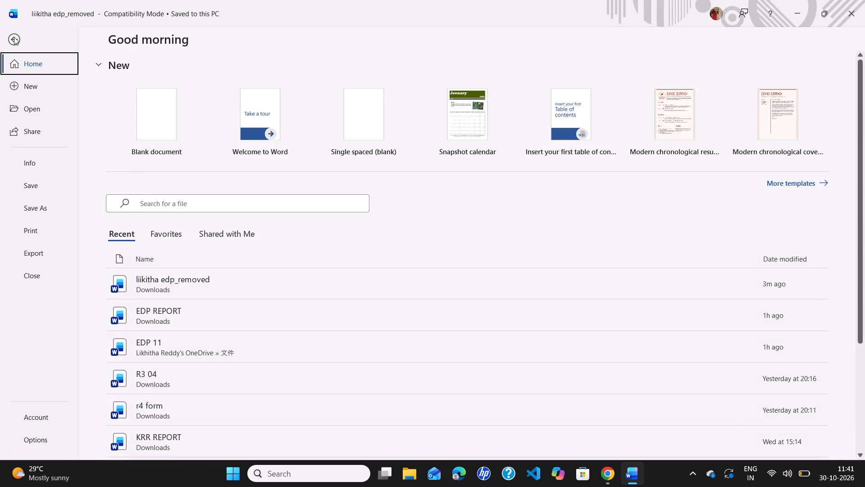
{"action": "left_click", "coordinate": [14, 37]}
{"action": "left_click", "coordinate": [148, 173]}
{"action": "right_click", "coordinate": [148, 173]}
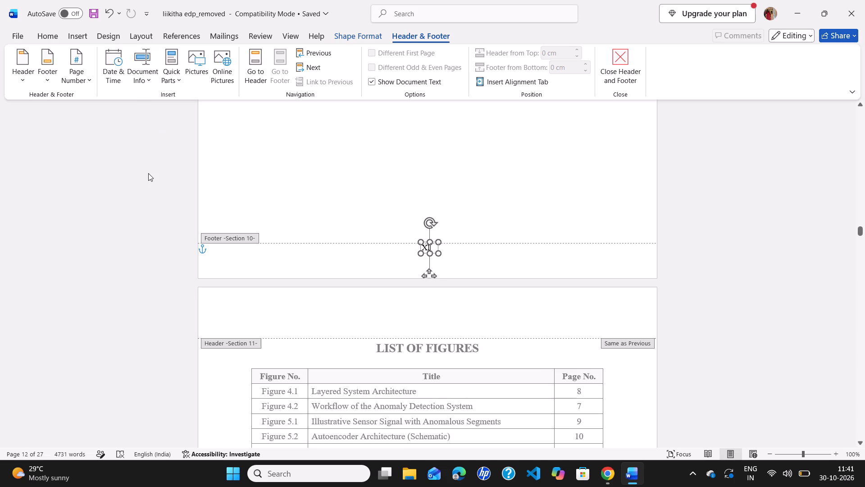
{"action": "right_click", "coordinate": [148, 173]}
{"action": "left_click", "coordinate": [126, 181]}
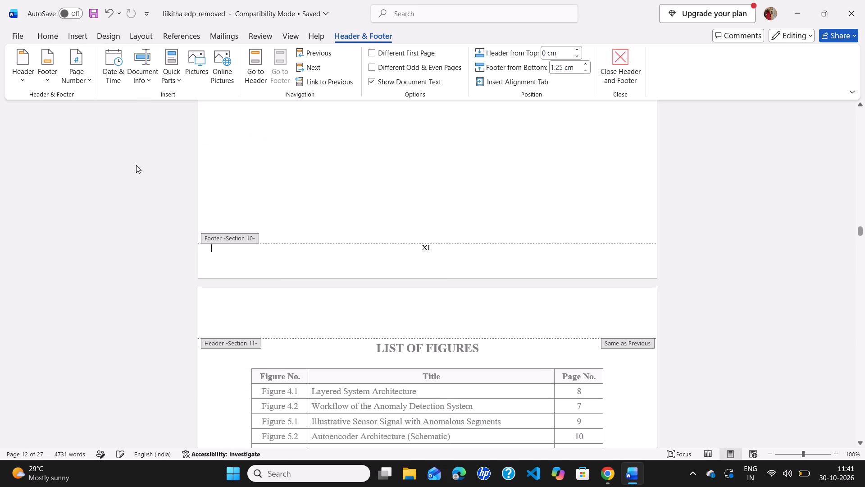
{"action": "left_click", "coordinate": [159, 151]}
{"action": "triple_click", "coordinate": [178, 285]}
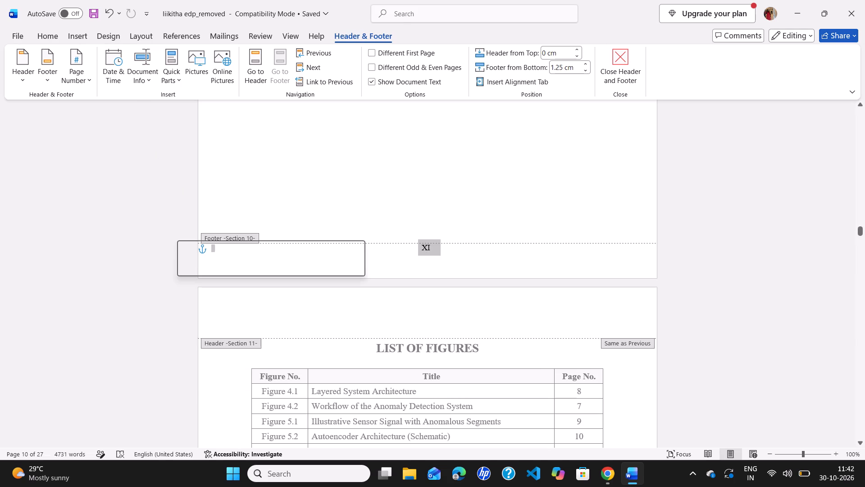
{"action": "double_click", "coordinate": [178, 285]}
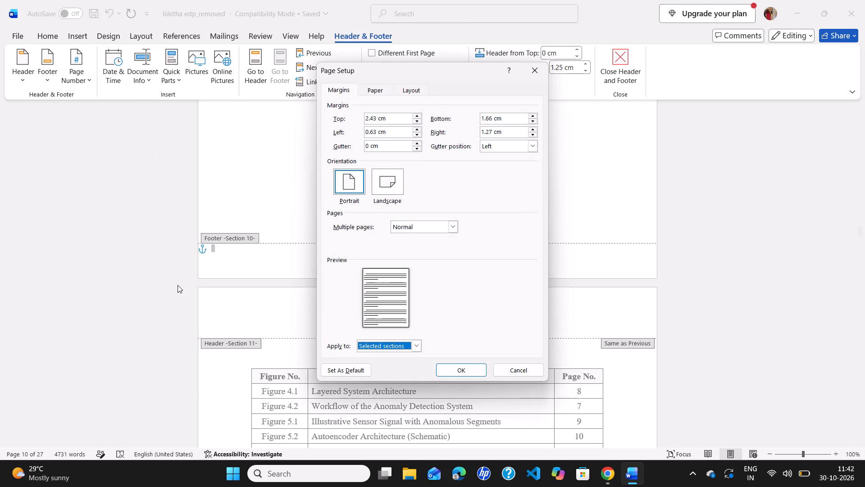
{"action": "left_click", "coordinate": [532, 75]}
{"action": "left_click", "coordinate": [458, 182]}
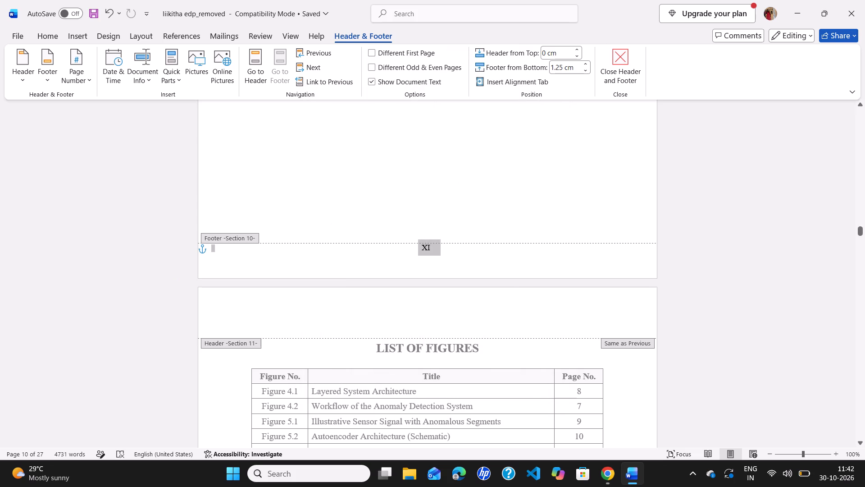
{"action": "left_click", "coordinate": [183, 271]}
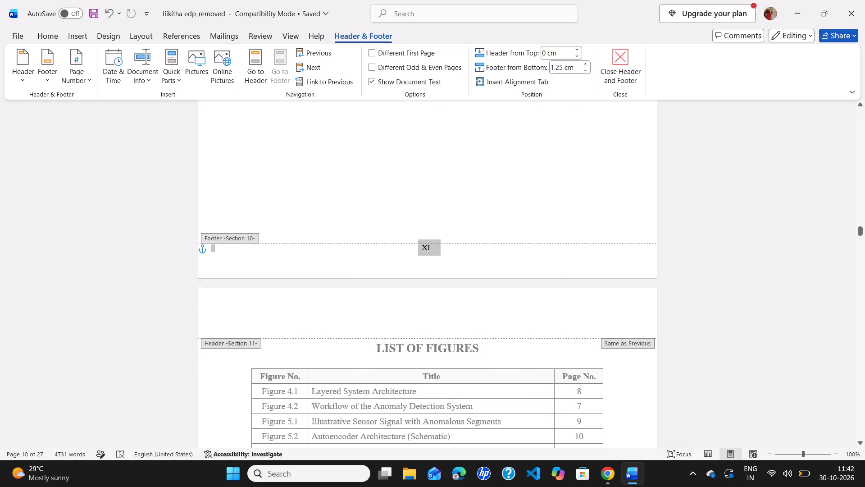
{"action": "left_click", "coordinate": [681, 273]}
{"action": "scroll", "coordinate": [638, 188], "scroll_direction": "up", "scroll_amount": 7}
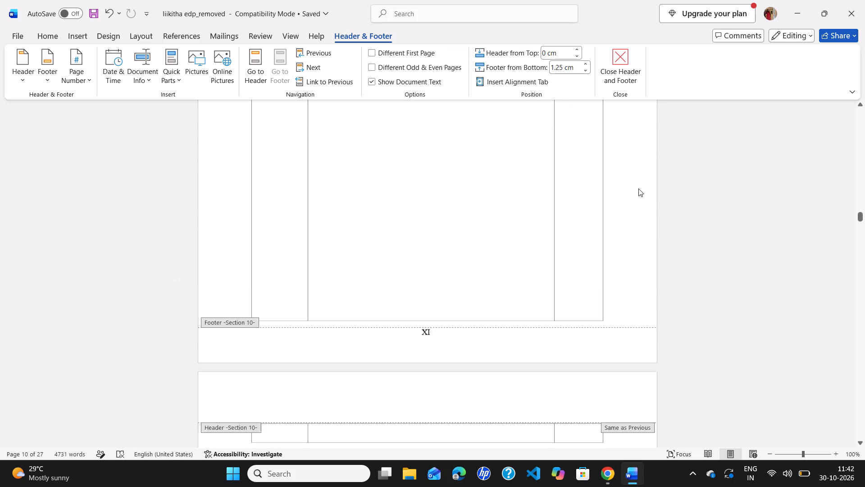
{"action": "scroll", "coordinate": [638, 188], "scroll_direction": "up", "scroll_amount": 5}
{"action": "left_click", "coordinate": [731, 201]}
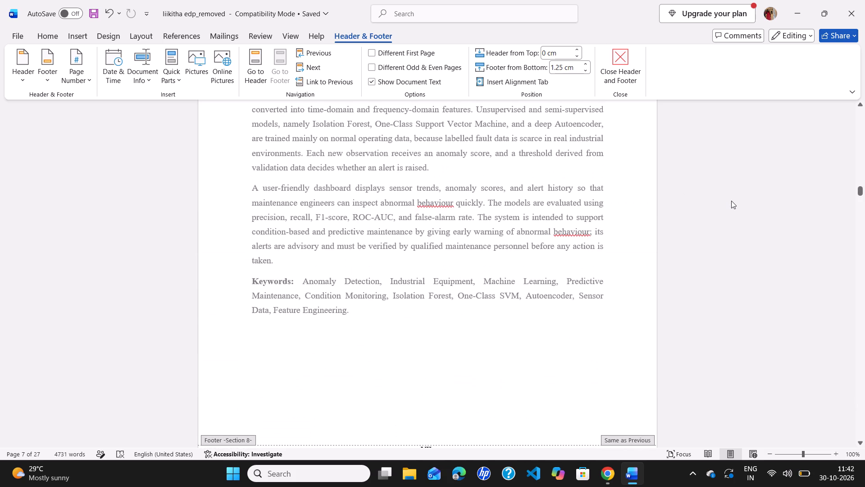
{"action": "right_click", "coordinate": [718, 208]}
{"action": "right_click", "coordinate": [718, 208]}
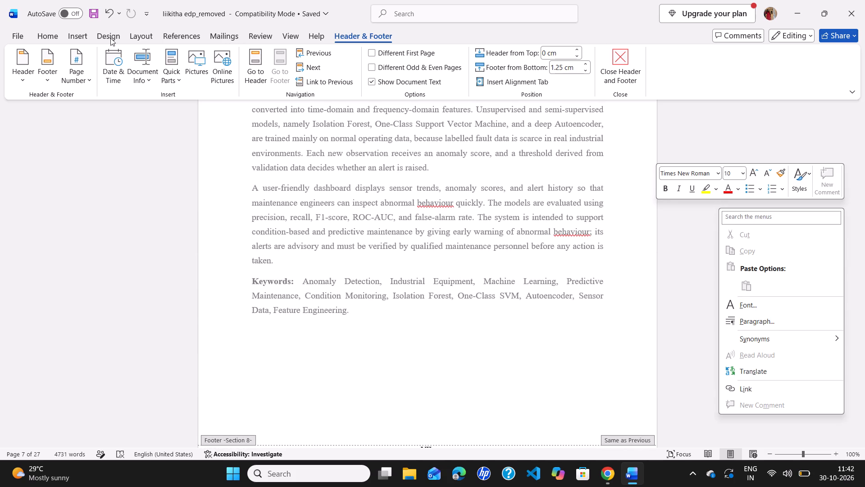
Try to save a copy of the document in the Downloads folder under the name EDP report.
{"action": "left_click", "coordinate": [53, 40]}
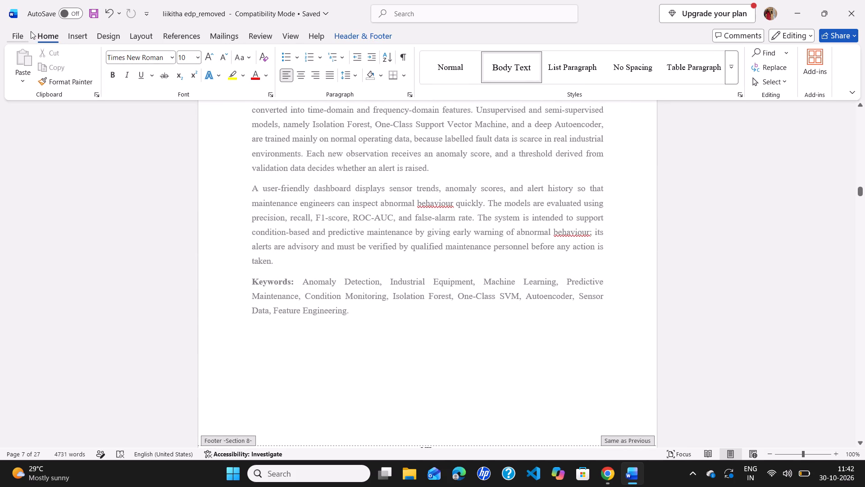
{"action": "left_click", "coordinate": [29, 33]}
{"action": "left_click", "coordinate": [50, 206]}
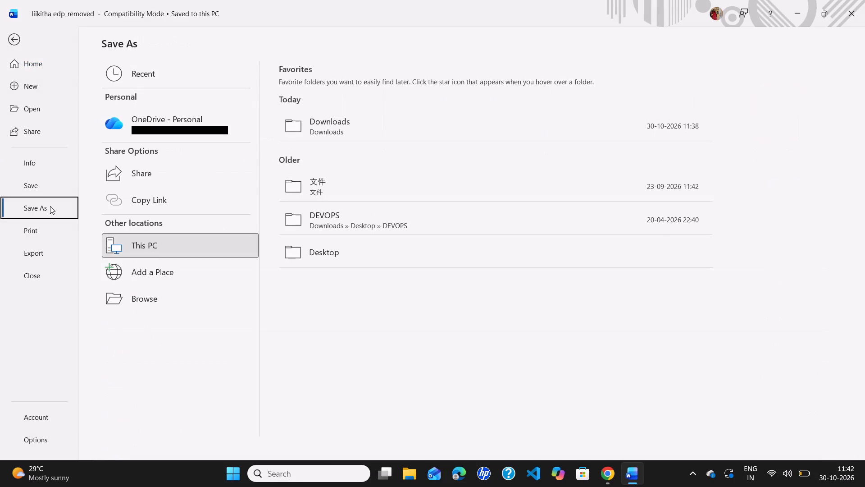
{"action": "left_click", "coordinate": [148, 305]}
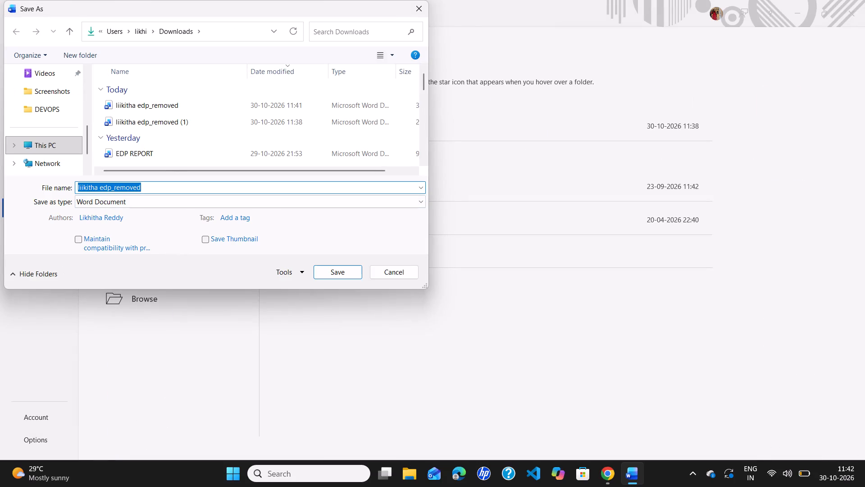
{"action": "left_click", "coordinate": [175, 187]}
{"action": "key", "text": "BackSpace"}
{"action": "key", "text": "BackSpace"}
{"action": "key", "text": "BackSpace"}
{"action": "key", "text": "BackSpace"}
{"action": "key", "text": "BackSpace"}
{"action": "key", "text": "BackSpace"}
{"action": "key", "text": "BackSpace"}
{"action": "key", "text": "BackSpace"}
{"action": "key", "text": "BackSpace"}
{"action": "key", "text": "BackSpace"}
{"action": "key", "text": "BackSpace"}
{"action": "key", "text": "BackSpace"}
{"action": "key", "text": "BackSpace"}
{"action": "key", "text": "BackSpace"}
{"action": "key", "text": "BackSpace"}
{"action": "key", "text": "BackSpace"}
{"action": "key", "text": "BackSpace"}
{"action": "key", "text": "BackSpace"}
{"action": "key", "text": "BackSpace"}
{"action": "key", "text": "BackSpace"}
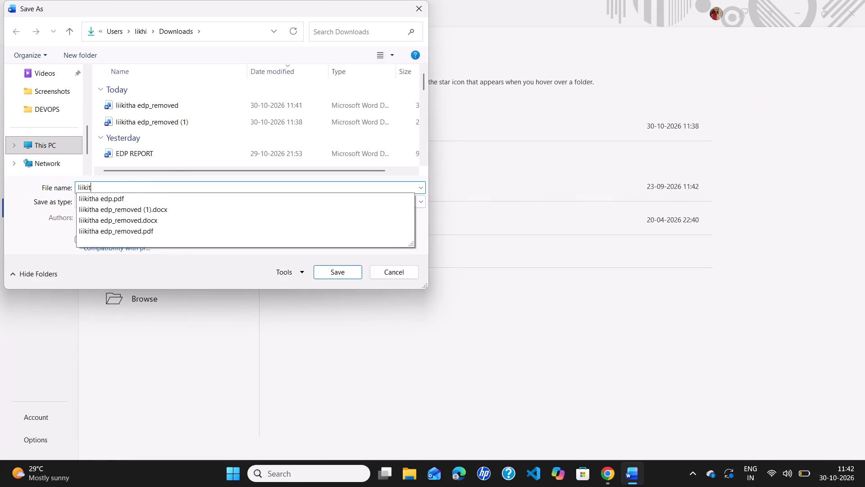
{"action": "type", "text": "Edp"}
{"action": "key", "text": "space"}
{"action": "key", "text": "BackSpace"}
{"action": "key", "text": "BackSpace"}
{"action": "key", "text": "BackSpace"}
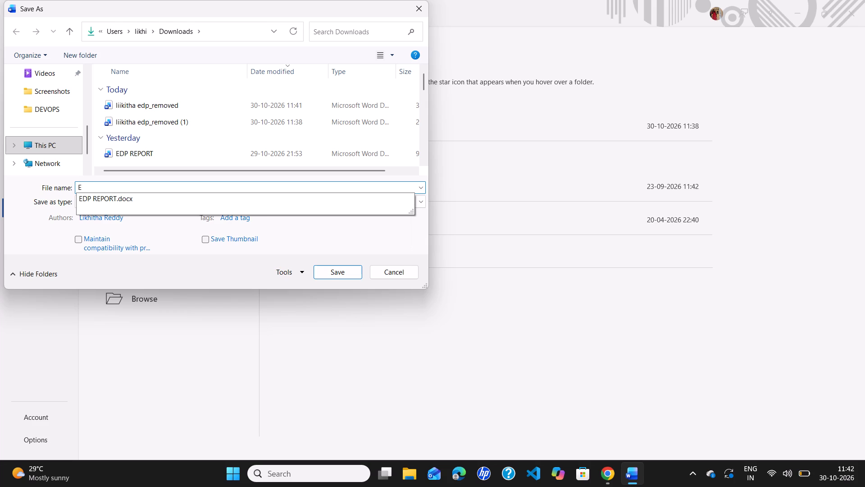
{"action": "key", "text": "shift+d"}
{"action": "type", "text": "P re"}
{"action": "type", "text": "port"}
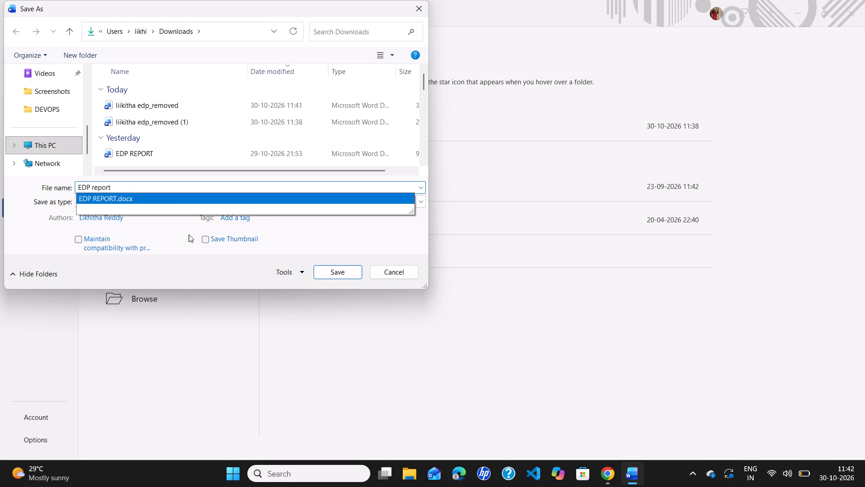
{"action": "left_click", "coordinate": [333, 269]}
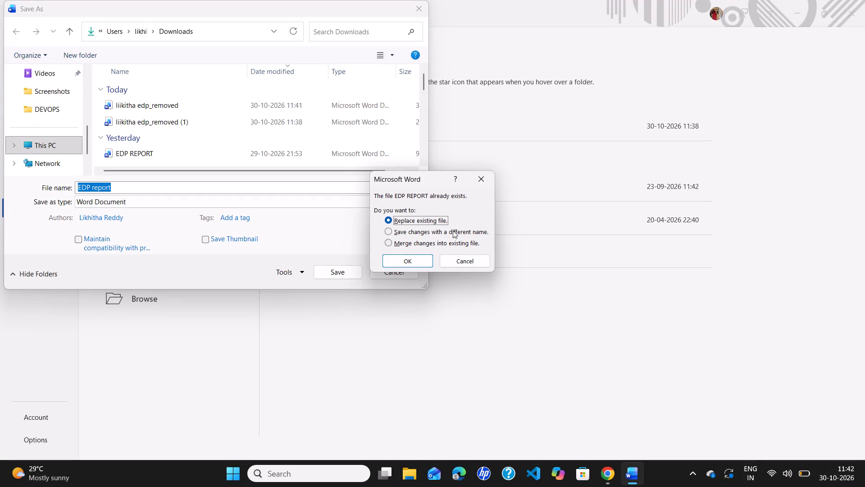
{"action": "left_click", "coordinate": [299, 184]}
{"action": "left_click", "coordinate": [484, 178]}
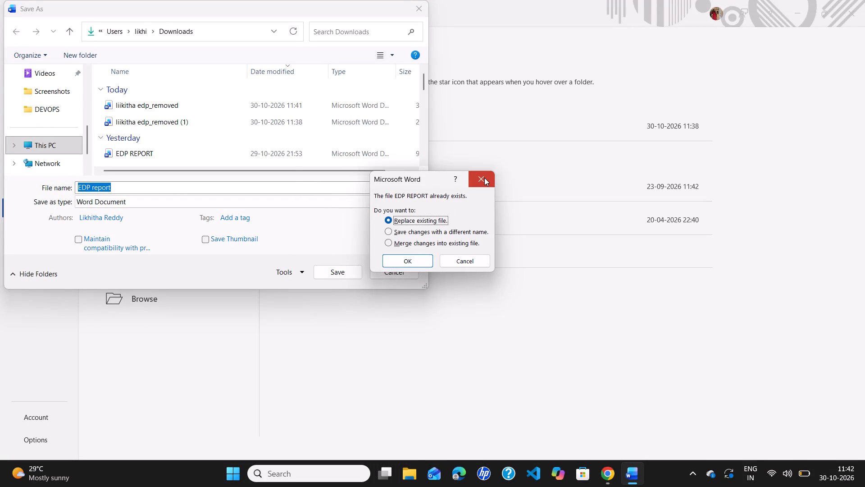
Save the copy in Downloads under the name EDP Report 1, accepting the upgrade to the newest file format.
{"action": "left_click", "coordinate": [373, 183]}
{"action": "key", "text": "space"}
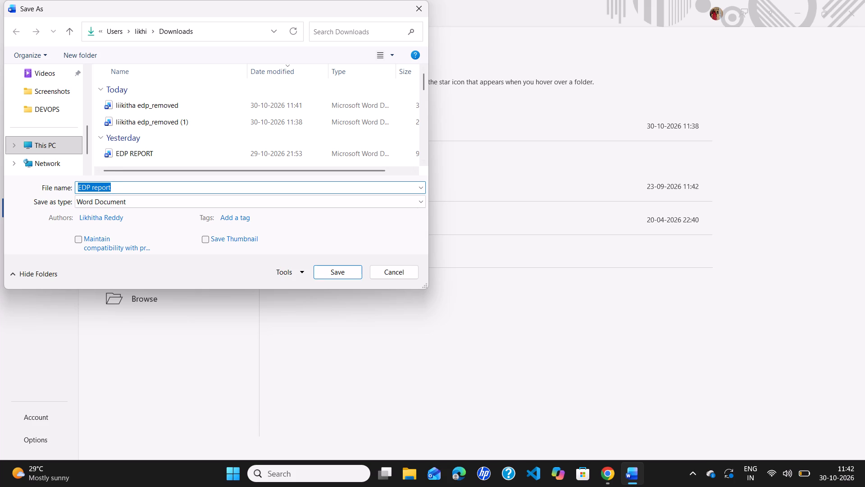
{"action": "key", "text": "shift+e"}
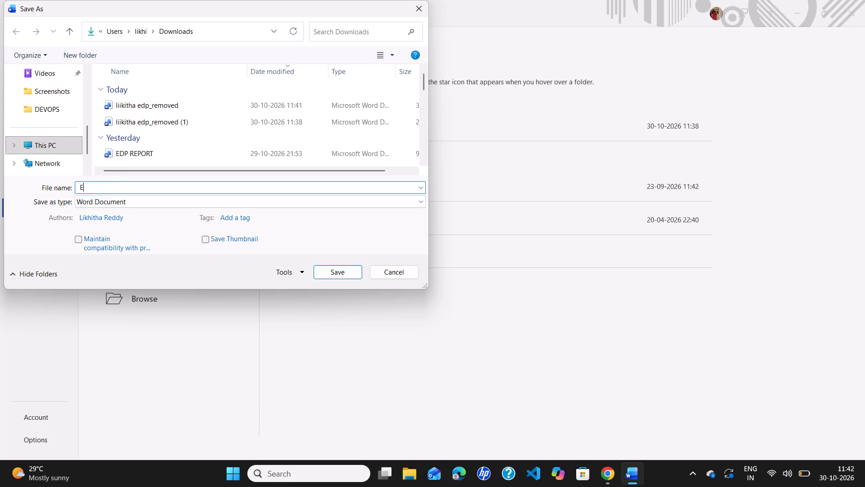
{"action": "key", "text": "shift+d"}
{"action": "type", "text": "P"}
{"action": "key", "text": "space"}
{"action": "type", "text": "Re"}
{"action": "type", "text": "port"}
{"action": "key", "text": "space"}
{"action": "key", "text": "shift+exclam"}
{"action": "key", "text": "BackSpace"}
{"action": "key", "text": "1"}
{"action": "left_click", "coordinate": [340, 273]}
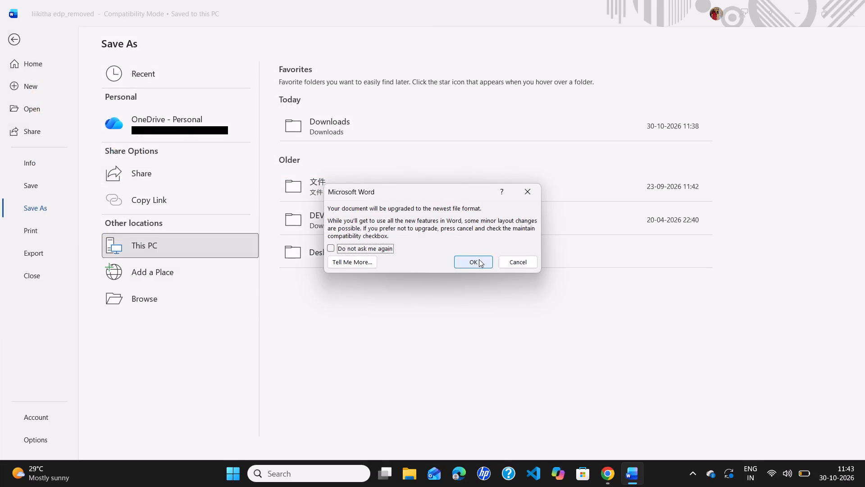
{"action": "left_click", "coordinate": [482, 262]}
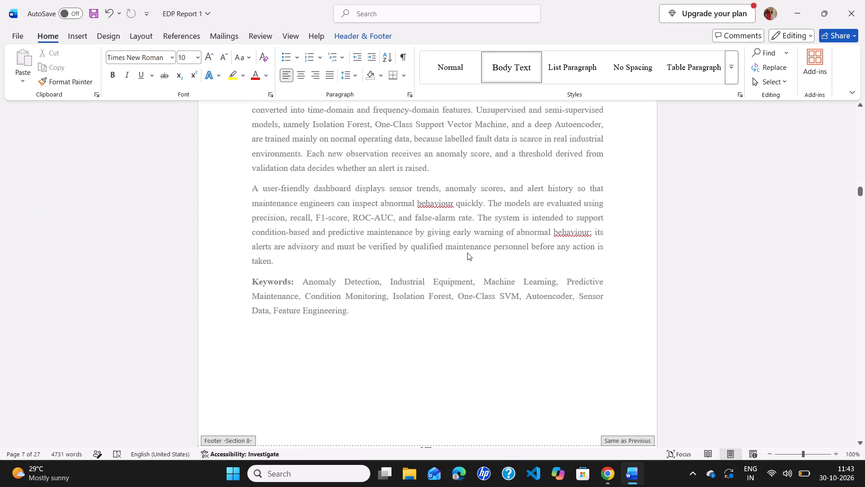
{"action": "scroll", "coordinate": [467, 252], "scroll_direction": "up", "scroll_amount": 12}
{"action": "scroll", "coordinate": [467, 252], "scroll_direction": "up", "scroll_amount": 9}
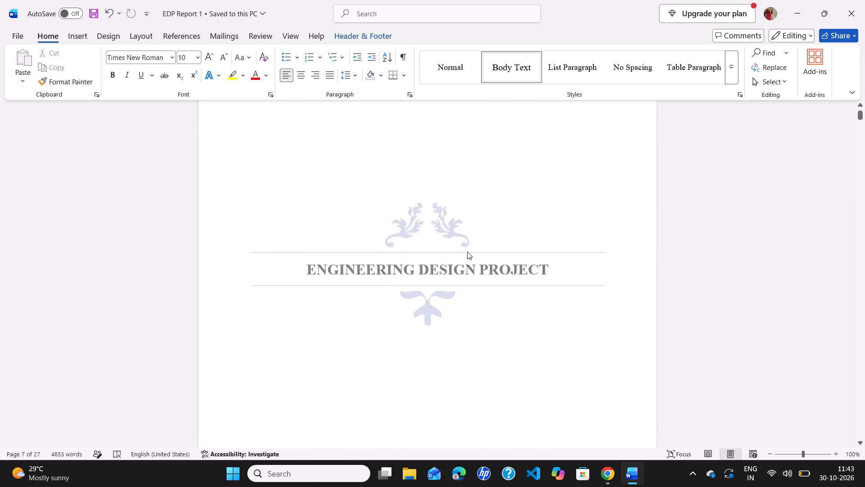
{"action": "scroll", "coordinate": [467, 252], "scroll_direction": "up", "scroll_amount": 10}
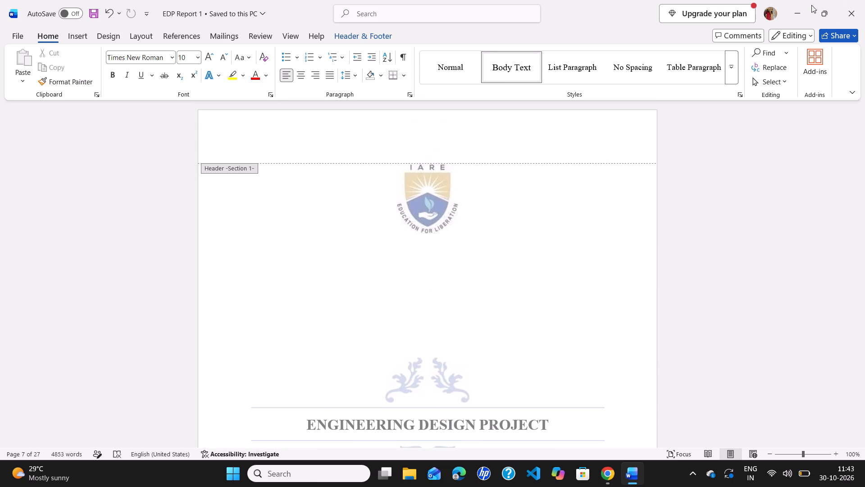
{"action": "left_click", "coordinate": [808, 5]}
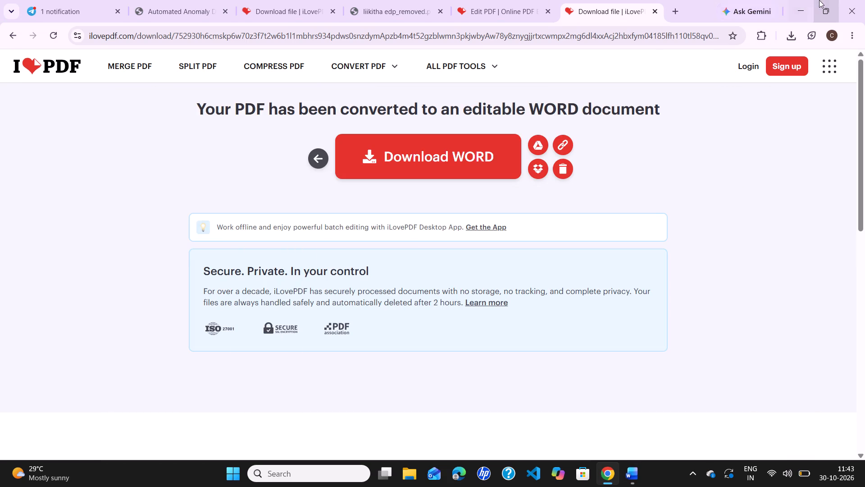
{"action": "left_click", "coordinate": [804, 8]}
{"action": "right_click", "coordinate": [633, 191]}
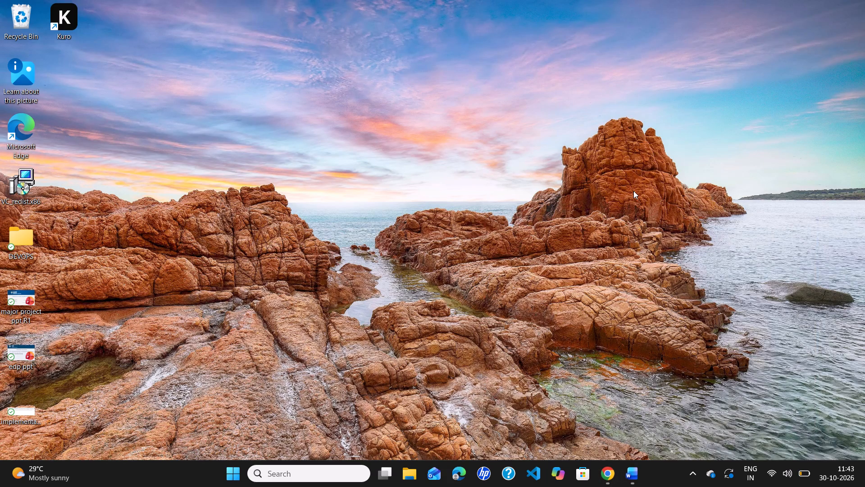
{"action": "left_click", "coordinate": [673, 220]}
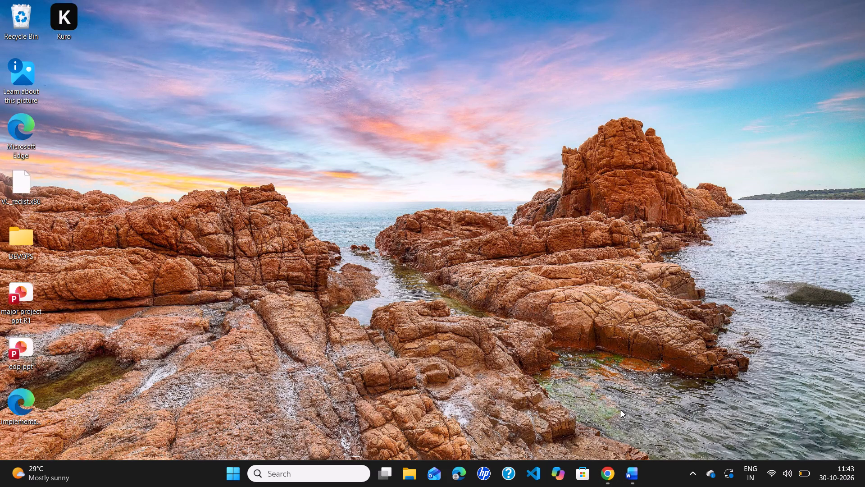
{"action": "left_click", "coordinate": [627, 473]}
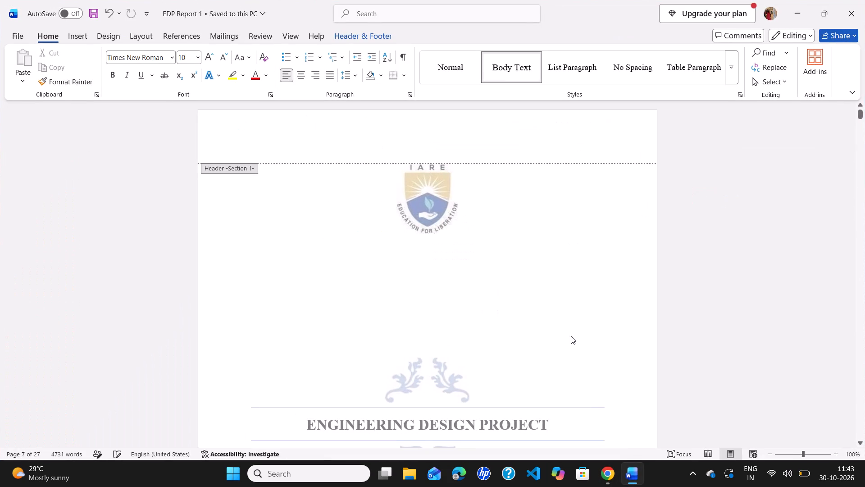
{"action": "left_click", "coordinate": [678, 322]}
Open the saved EDP Report 1 from the Downloads folder in File Explorer.
{"action": "left_click", "coordinate": [414, 473]}
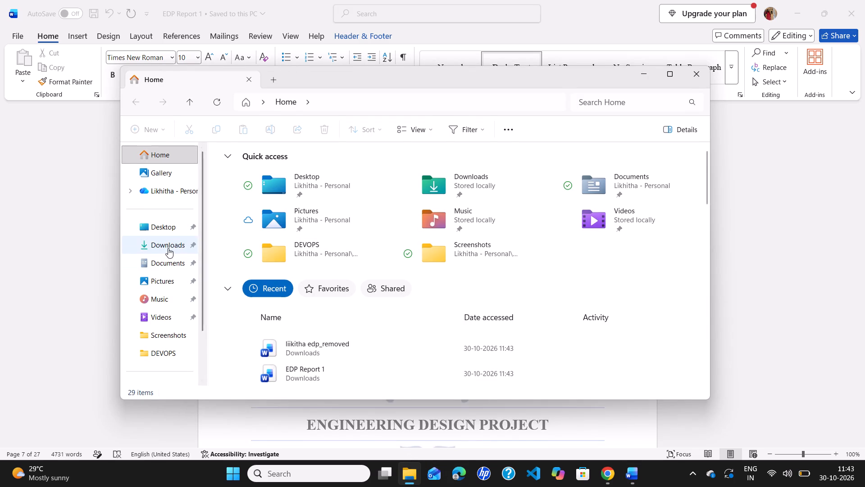
{"action": "left_click", "coordinate": [168, 248]}
{"action": "double_click", "coordinate": [237, 178]}
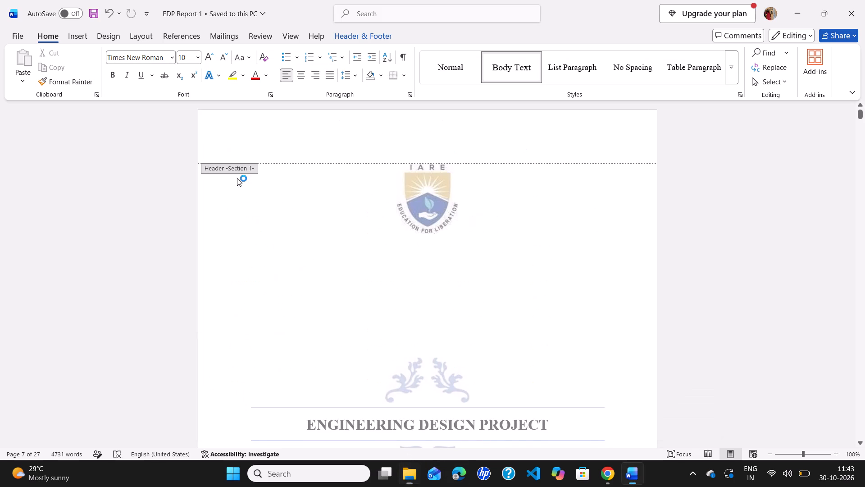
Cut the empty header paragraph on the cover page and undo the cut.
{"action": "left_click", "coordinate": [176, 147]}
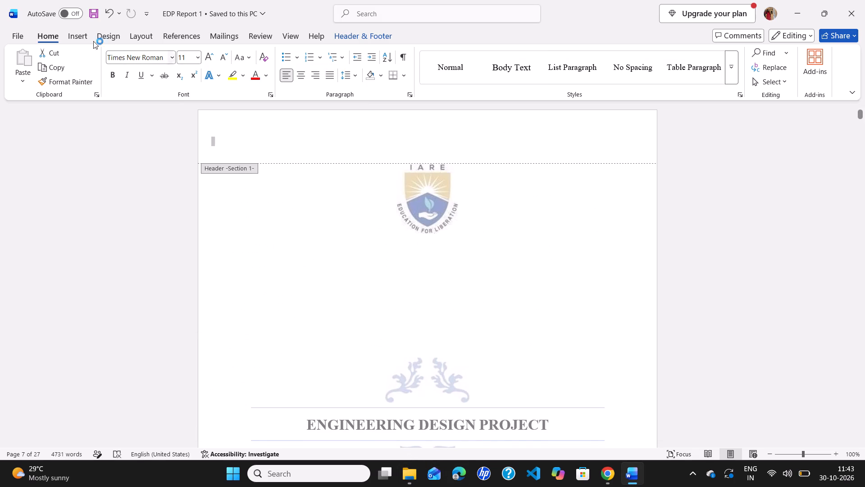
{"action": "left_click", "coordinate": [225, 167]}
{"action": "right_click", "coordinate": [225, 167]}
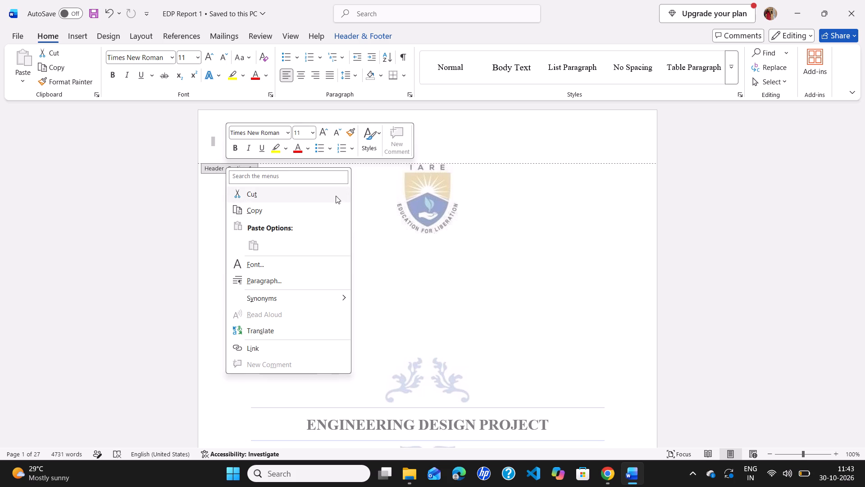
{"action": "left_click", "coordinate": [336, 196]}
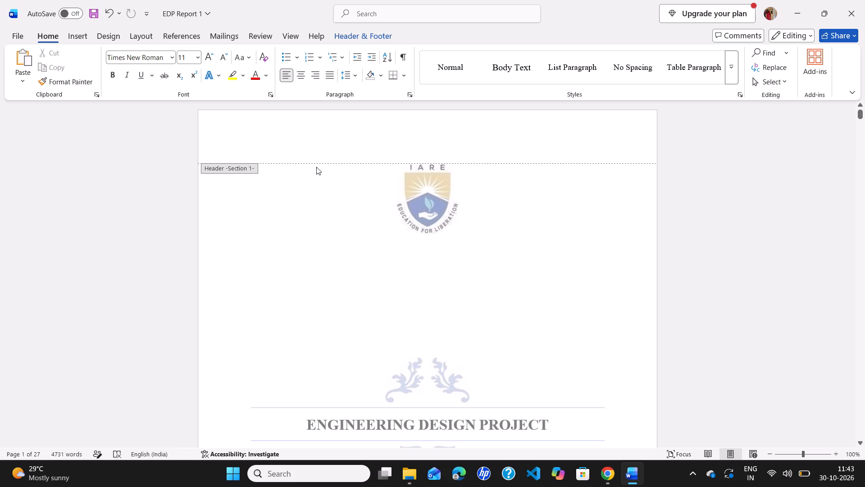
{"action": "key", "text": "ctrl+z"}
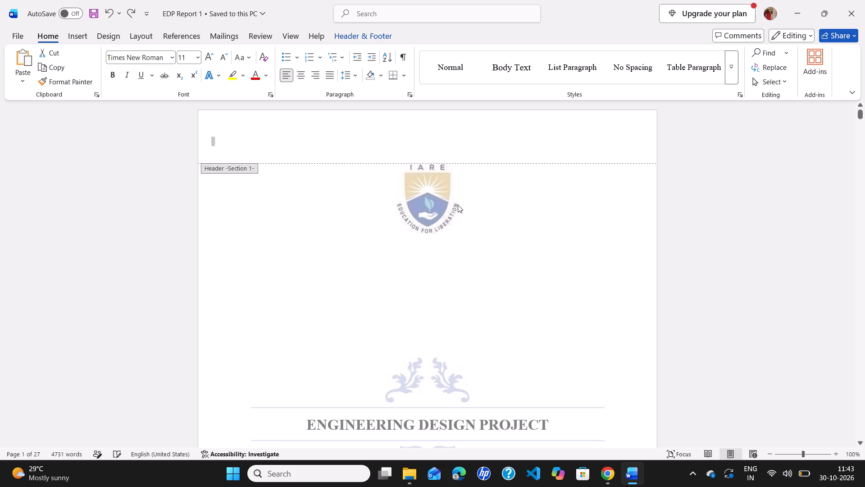
Leave header and footer editing and return to the document body.
{"action": "left_click", "coordinate": [713, 206]}
{"action": "left_click", "coordinate": [594, 216]}
{"action": "right_click", "coordinate": [594, 216]}
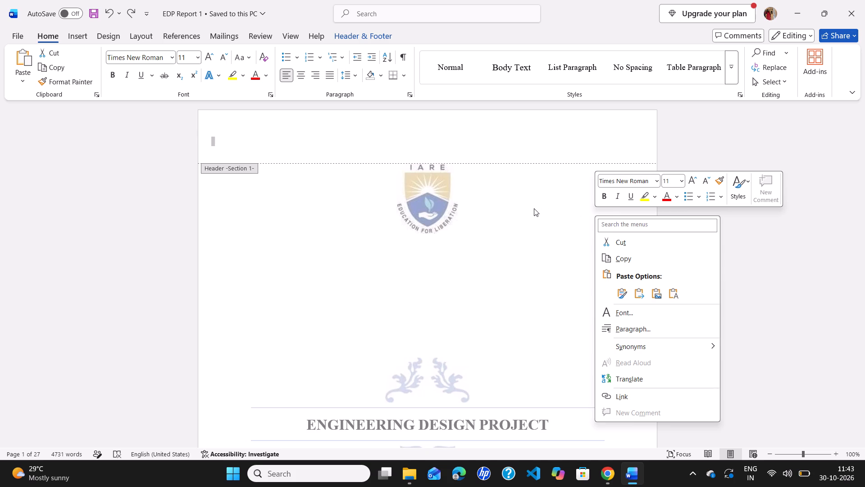
{"action": "scroll", "coordinate": [534, 208], "scroll_direction": "down", "scroll_amount": 20}
{"action": "scroll", "coordinate": [534, 208], "scroll_direction": "down", "scroll_amount": 20}
{"action": "scroll", "coordinate": [534, 208], "scroll_direction": "down", "scroll_amount": 6}
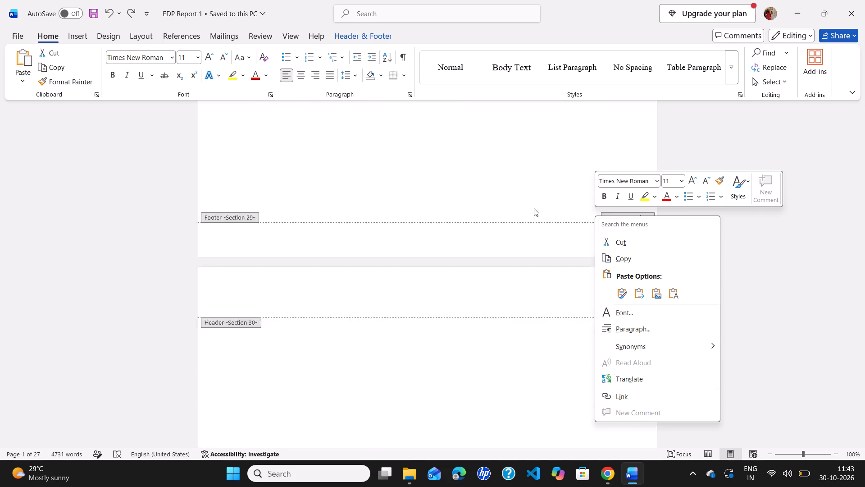
{"action": "scroll", "coordinate": [534, 208], "scroll_direction": "up", "scroll_amount": 3}
{"action": "left_click", "coordinate": [353, 36]}
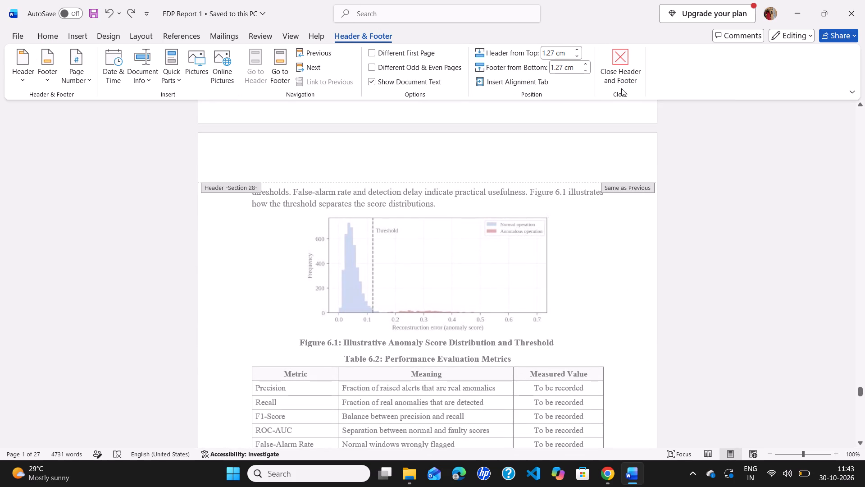
{"action": "left_click", "coordinate": [620, 95]}
{"action": "left_click", "coordinate": [620, 95]}
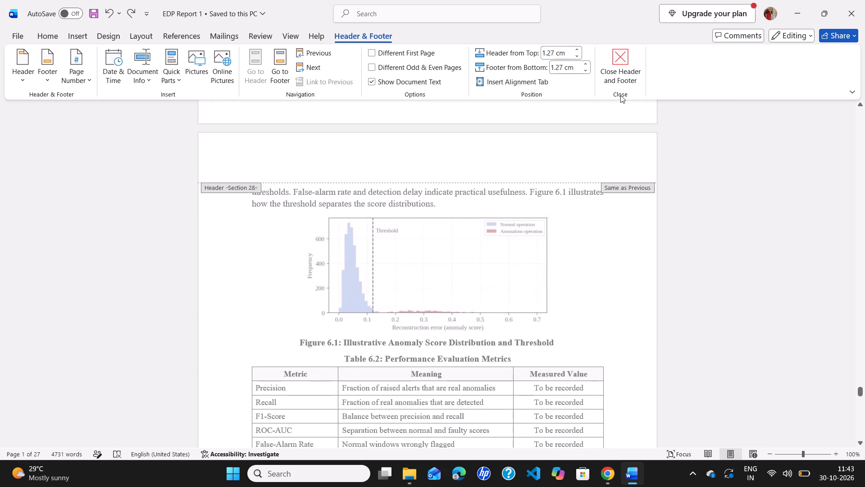
{"action": "double_click", "coordinate": [620, 94]}
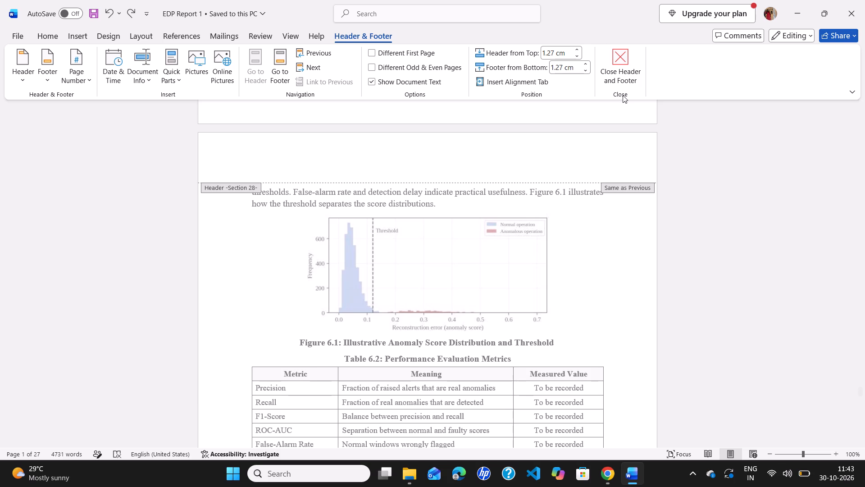
{"action": "right_click", "coordinate": [623, 95]}
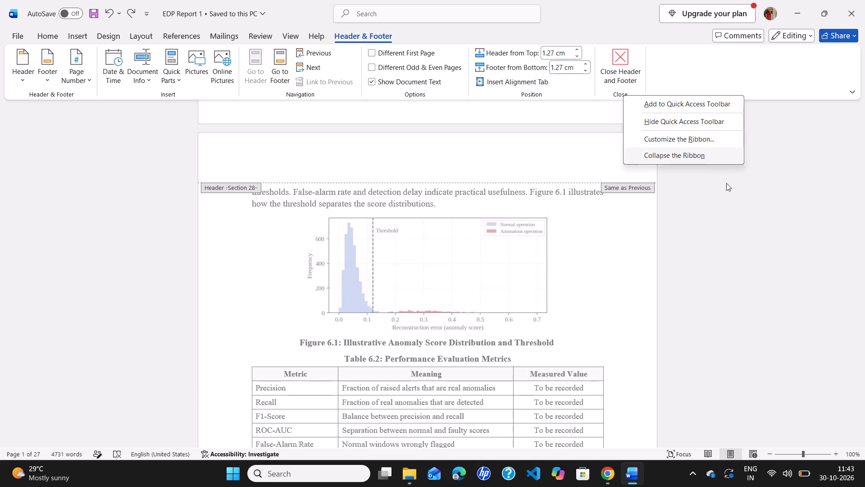
{"action": "left_click", "coordinate": [726, 183]}
{"action": "left_click", "coordinate": [619, 64]}
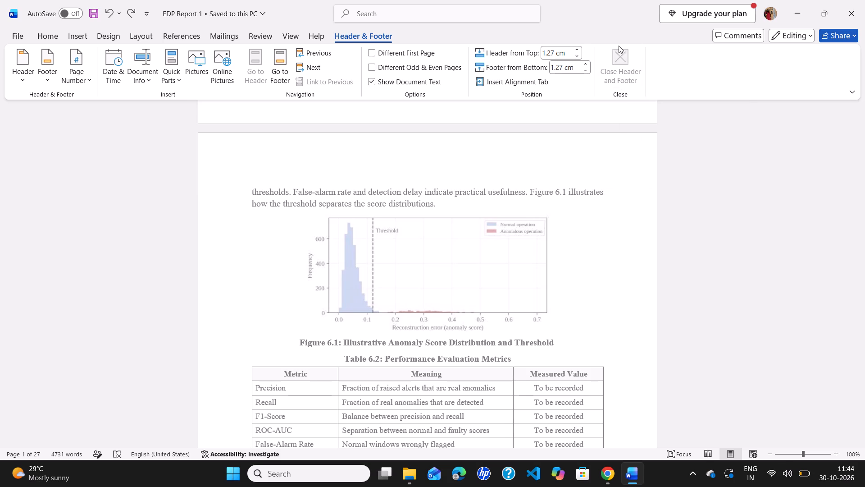
Undo the last two changes made to the document.
{"action": "scroll", "coordinate": [690, 242], "scroll_direction": "up", "scroll_amount": 3}
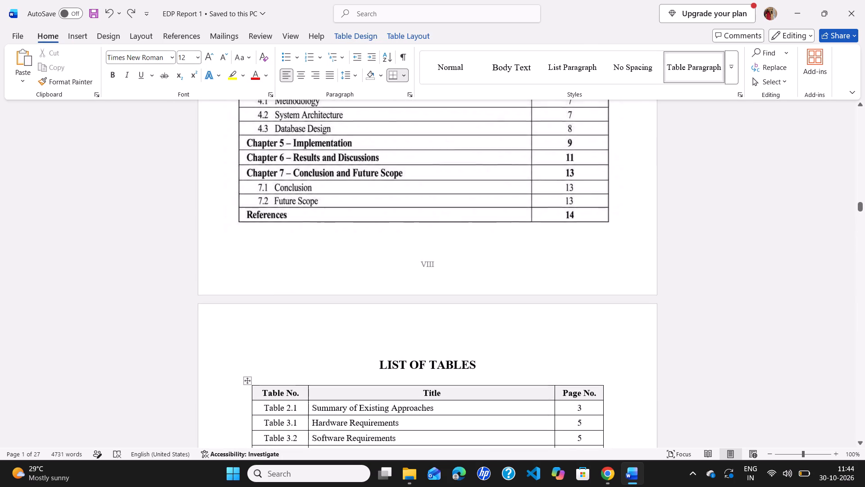
{"action": "scroll", "coordinate": [690, 242], "scroll_direction": "down", "scroll_amount": 1}
{"action": "scroll", "coordinate": [690, 242], "scroll_direction": "up", "scroll_amount": 1}
{"action": "scroll", "coordinate": [690, 242], "scroll_direction": "down", "scroll_amount": 2}
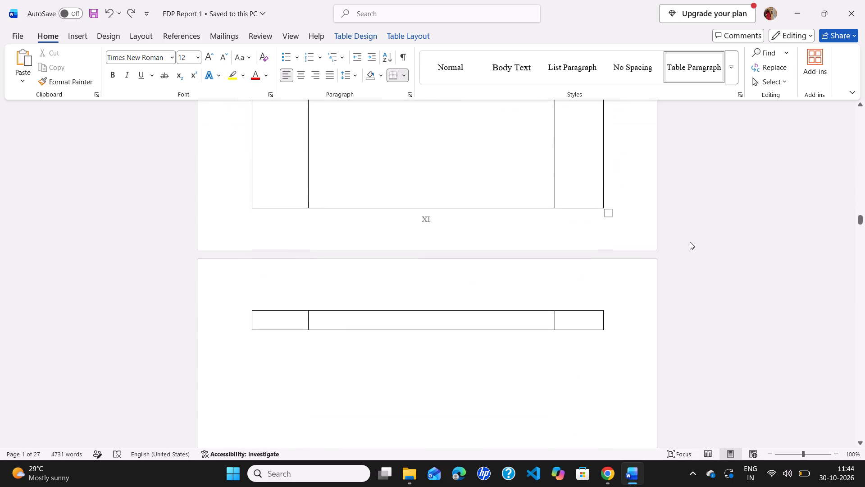
{"action": "scroll", "coordinate": [690, 242], "scroll_direction": "down", "scroll_amount": 1}
{"action": "key", "text": "ctrl+z"}
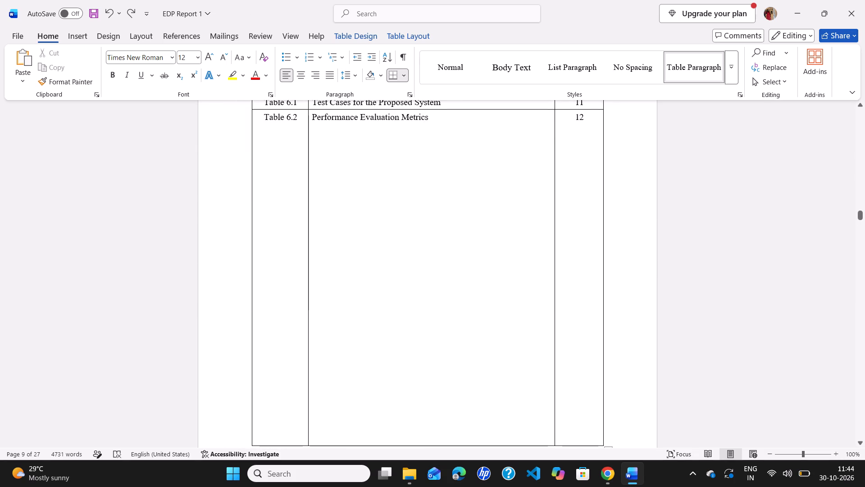
{"action": "key", "text": "ctrl+z"}
{"action": "scroll", "coordinate": [573, 337], "scroll_direction": "down", "scroll_amount": 5}
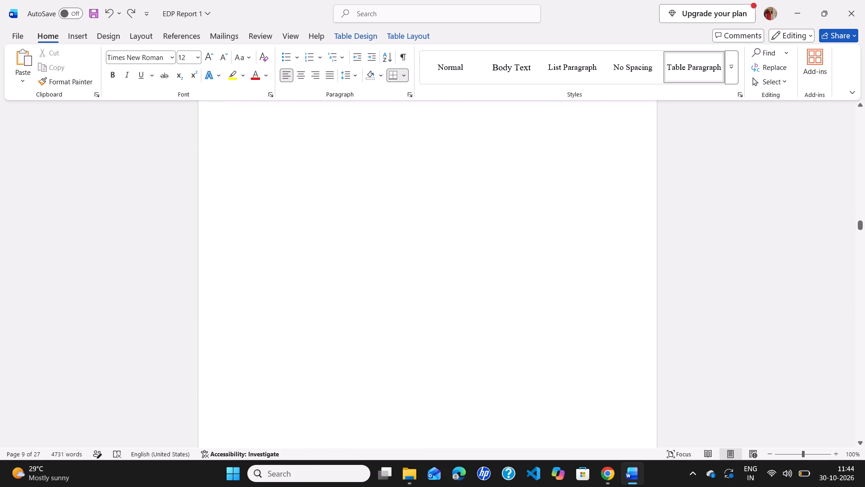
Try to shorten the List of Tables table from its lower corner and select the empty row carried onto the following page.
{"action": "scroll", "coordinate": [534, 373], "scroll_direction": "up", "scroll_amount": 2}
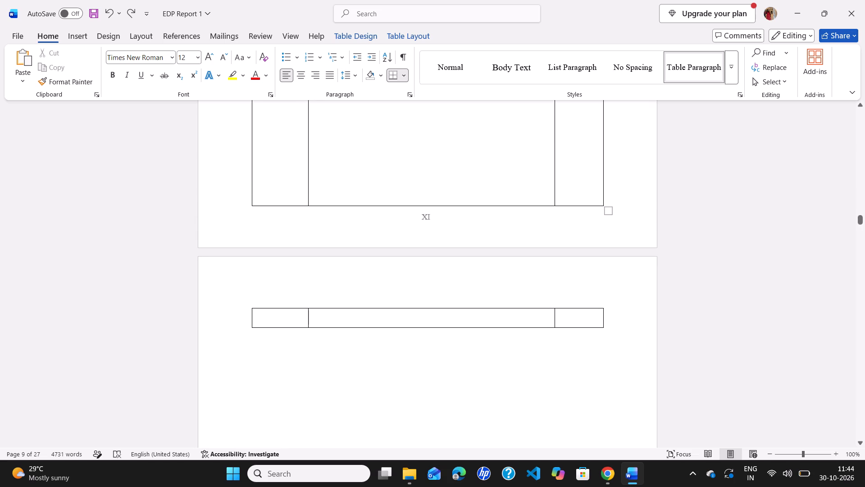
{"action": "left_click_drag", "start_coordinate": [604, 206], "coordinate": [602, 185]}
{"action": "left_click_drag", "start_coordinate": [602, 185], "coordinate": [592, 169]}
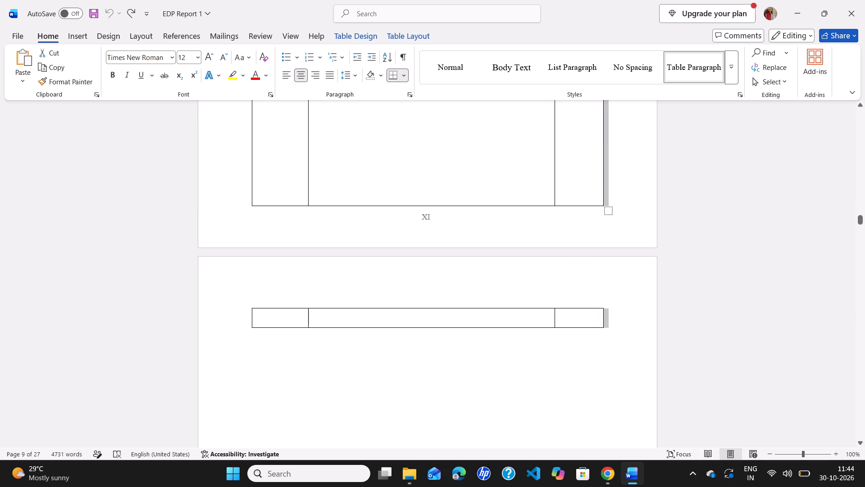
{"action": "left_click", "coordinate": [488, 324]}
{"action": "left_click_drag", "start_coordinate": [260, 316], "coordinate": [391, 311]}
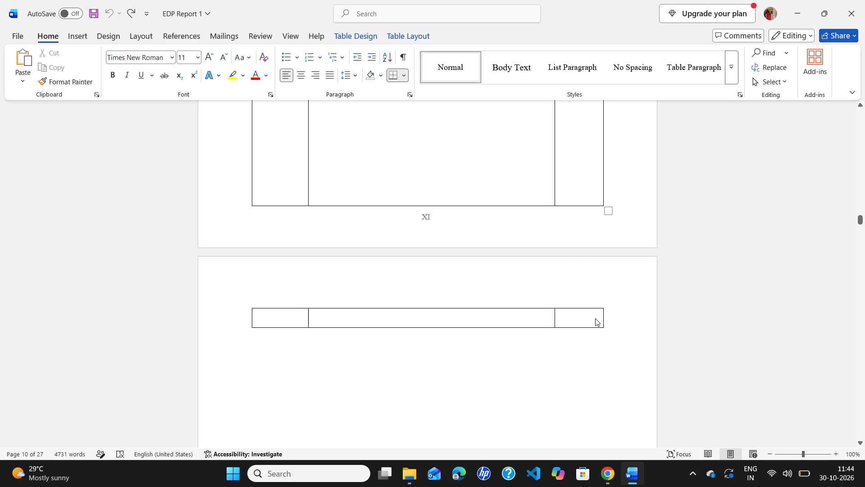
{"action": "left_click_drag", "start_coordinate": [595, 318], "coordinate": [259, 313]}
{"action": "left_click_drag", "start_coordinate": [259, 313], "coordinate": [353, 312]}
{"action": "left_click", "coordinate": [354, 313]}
Show the Navigation pane with the page thumbnails of the document.
{"action": "scroll", "coordinate": [354, 313], "scroll_direction": "down", "scroll_amount": 3}
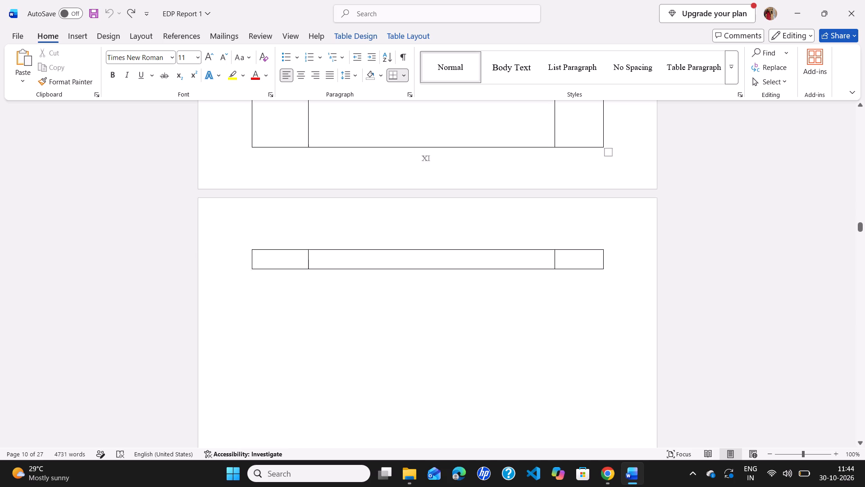
{"action": "scroll", "coordinate": [354, 313], "scroll_direction": "down", "scroll_amount": 2}
{"action": "scroll", "coordinate": [354, 313], "scroll_direction": "up", "scroll_amount": 5}
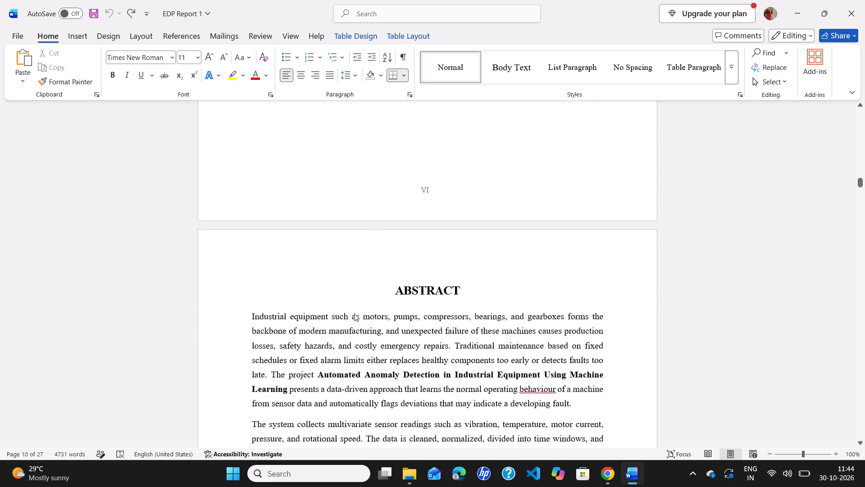
{"action": "left_click", "coordinate": [288, 33]}
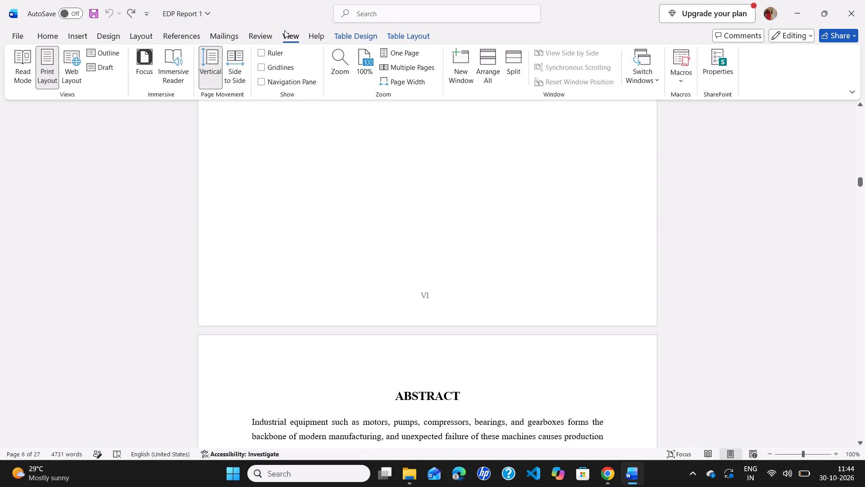
{"action": "left_click", "coordinate": [267, 35]}
{"action": "left_click", "coordinate": [301, 31]}
{"action": "left_click", "coordinate": [273, 85]}
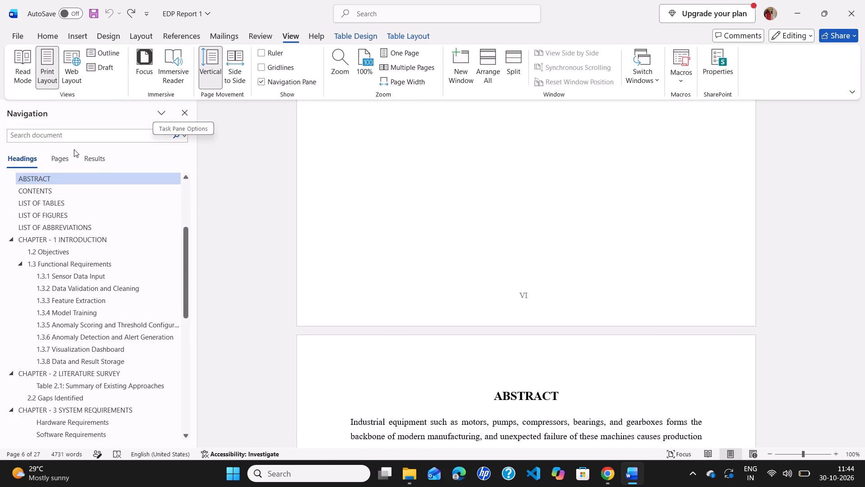
{"action": "left_click", "coordinate": [68, 155]}
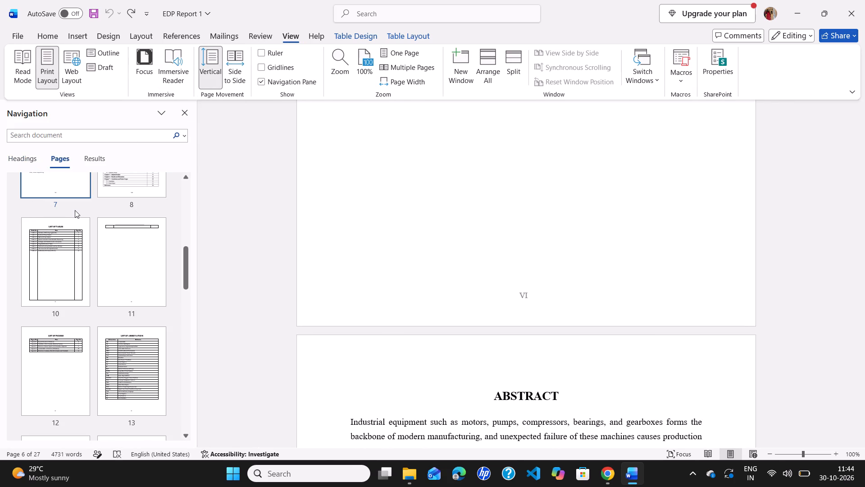
Try to delete the page after the List of Tables that holds only an empty table row.
{"action": "left_click", "coordinate": [116, 246]}
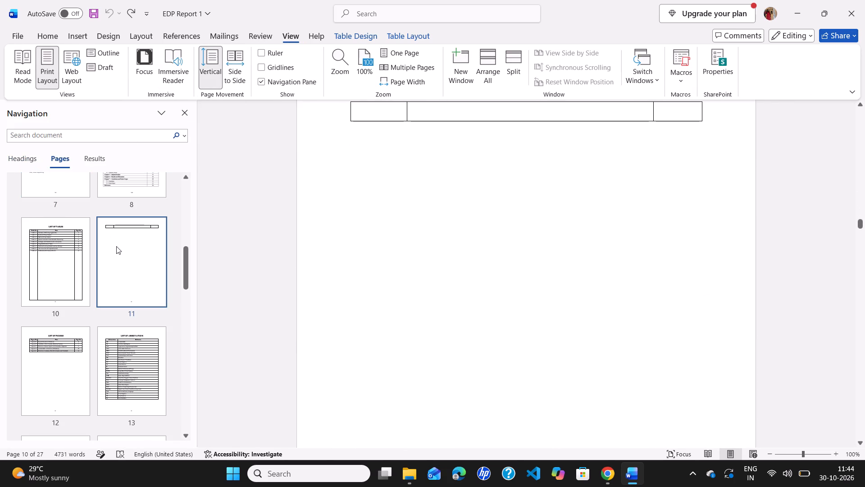
{"action": "key", "text": "Delete"}
{"action": "key", "text": "Delete"}
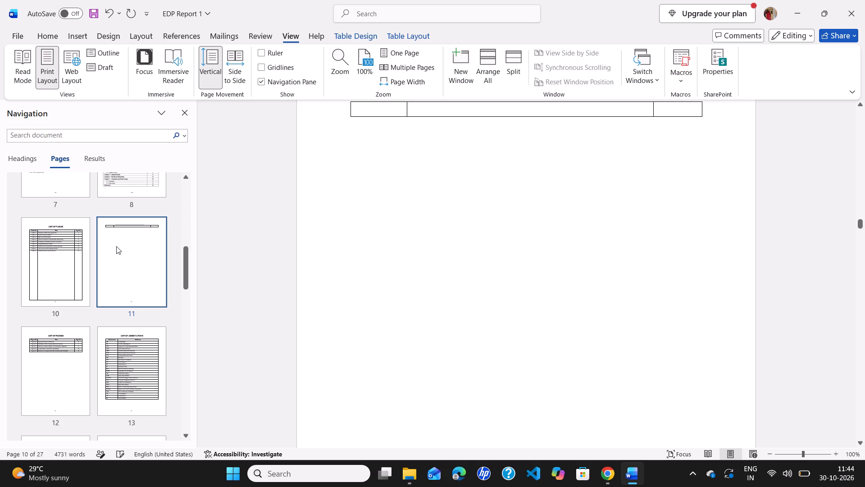
{"action": "key", "text": "Delete"}
{"action": "key", "text": "Delete"}
{"action": "key", "text": "Delete"}
{"action": "key", "text": "Delete"}
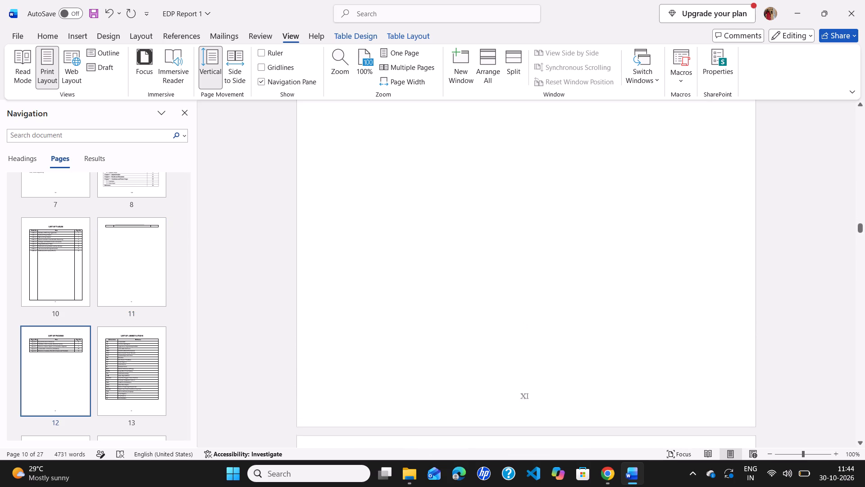
{"action": "left_click", "coordinate": [139, 273]}
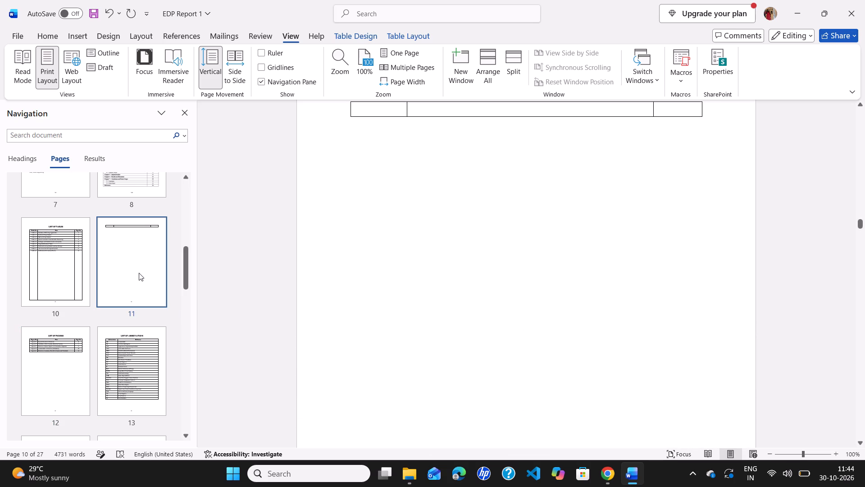
{"action": "key", "text": "Delete"}
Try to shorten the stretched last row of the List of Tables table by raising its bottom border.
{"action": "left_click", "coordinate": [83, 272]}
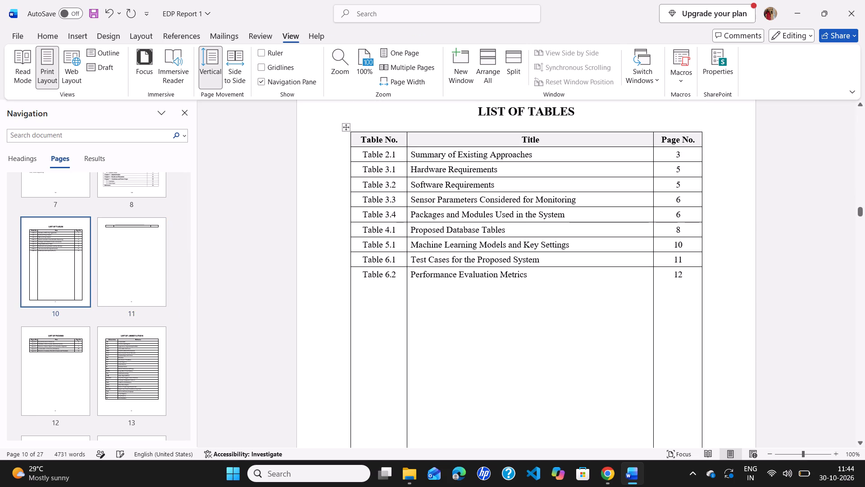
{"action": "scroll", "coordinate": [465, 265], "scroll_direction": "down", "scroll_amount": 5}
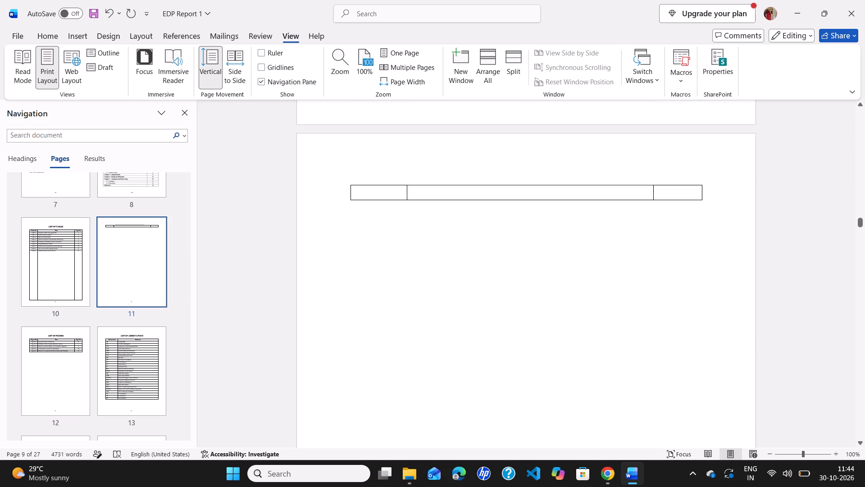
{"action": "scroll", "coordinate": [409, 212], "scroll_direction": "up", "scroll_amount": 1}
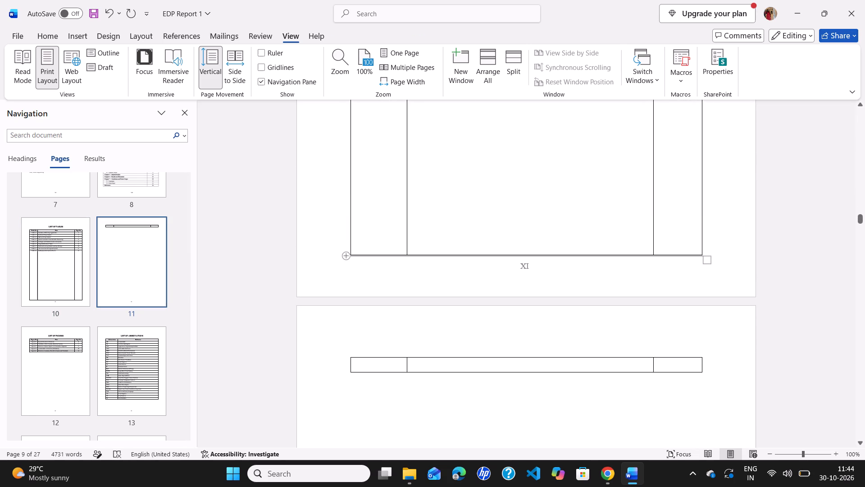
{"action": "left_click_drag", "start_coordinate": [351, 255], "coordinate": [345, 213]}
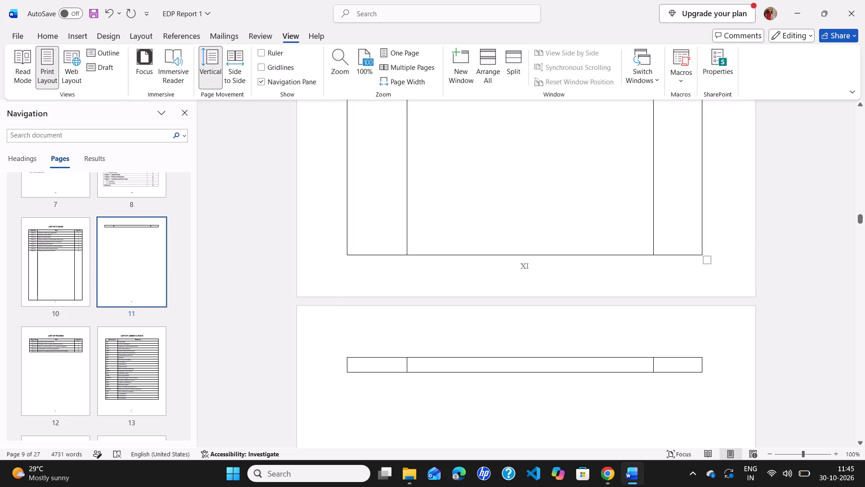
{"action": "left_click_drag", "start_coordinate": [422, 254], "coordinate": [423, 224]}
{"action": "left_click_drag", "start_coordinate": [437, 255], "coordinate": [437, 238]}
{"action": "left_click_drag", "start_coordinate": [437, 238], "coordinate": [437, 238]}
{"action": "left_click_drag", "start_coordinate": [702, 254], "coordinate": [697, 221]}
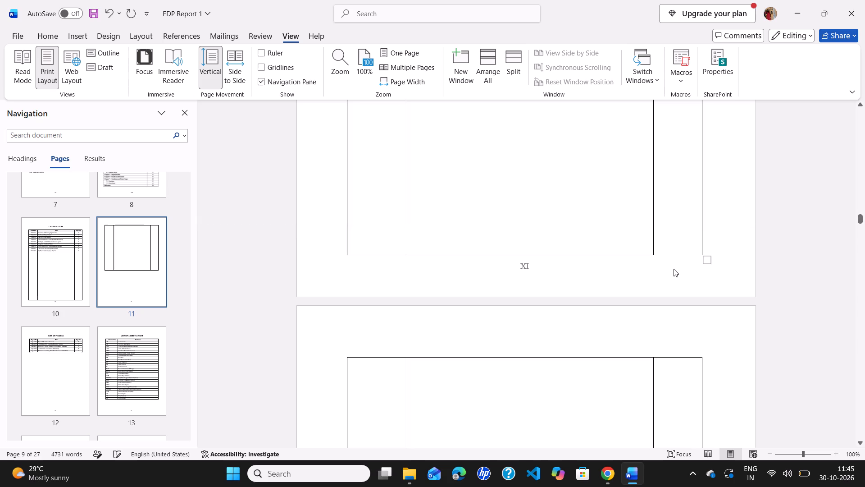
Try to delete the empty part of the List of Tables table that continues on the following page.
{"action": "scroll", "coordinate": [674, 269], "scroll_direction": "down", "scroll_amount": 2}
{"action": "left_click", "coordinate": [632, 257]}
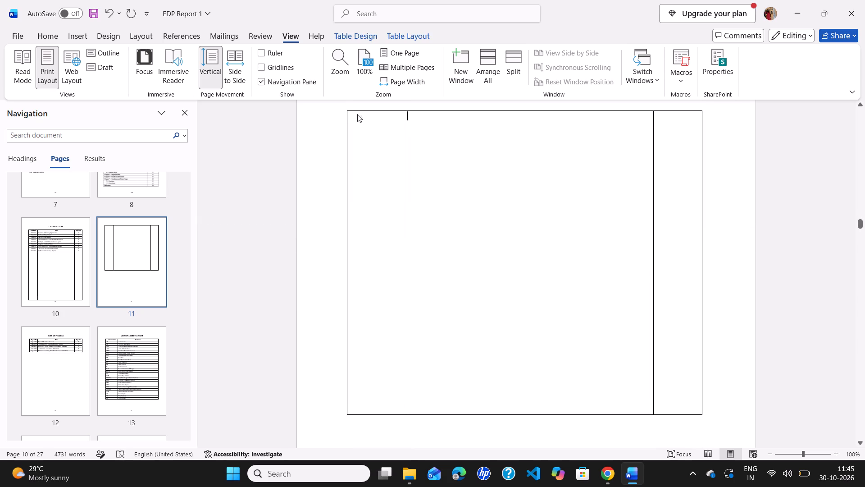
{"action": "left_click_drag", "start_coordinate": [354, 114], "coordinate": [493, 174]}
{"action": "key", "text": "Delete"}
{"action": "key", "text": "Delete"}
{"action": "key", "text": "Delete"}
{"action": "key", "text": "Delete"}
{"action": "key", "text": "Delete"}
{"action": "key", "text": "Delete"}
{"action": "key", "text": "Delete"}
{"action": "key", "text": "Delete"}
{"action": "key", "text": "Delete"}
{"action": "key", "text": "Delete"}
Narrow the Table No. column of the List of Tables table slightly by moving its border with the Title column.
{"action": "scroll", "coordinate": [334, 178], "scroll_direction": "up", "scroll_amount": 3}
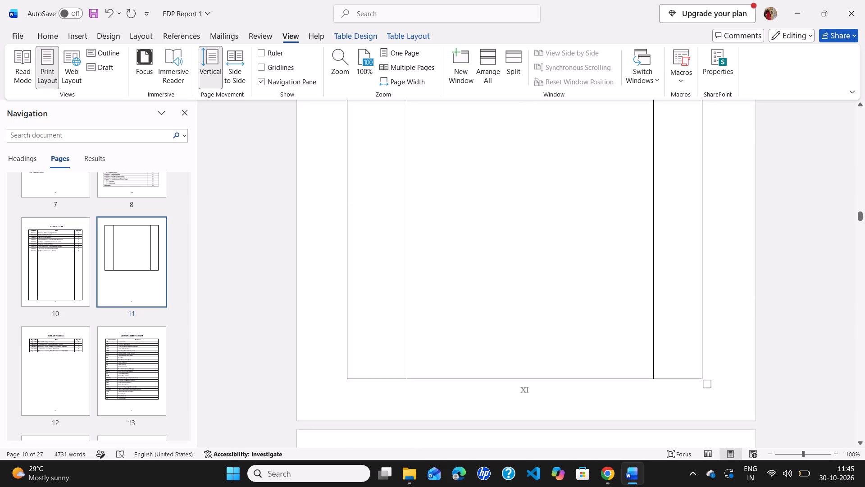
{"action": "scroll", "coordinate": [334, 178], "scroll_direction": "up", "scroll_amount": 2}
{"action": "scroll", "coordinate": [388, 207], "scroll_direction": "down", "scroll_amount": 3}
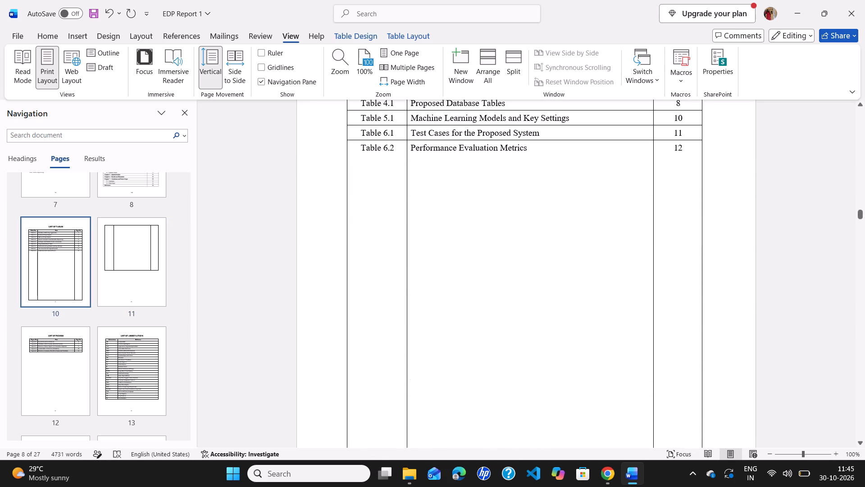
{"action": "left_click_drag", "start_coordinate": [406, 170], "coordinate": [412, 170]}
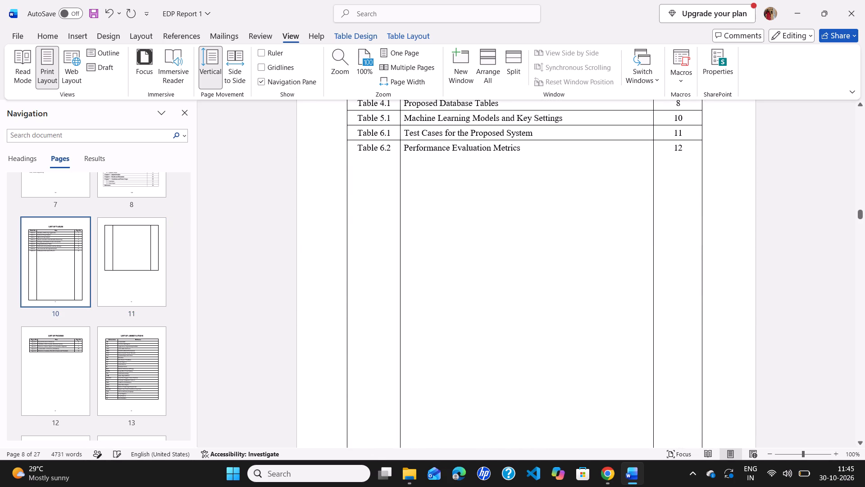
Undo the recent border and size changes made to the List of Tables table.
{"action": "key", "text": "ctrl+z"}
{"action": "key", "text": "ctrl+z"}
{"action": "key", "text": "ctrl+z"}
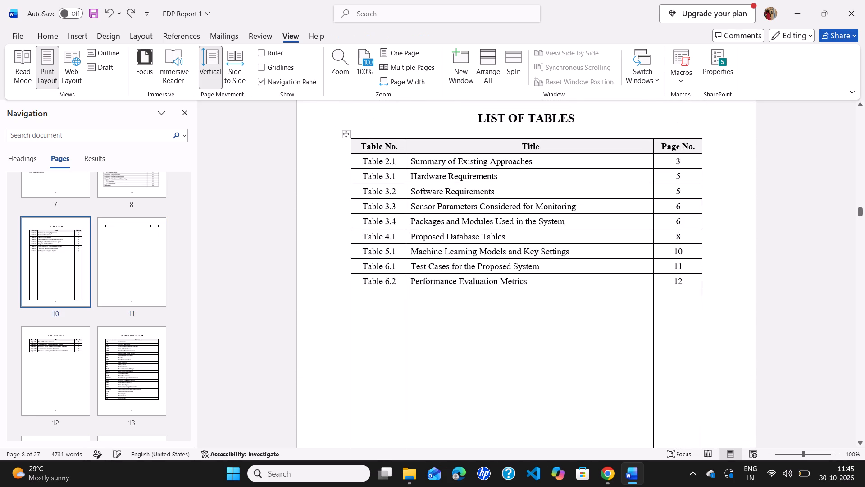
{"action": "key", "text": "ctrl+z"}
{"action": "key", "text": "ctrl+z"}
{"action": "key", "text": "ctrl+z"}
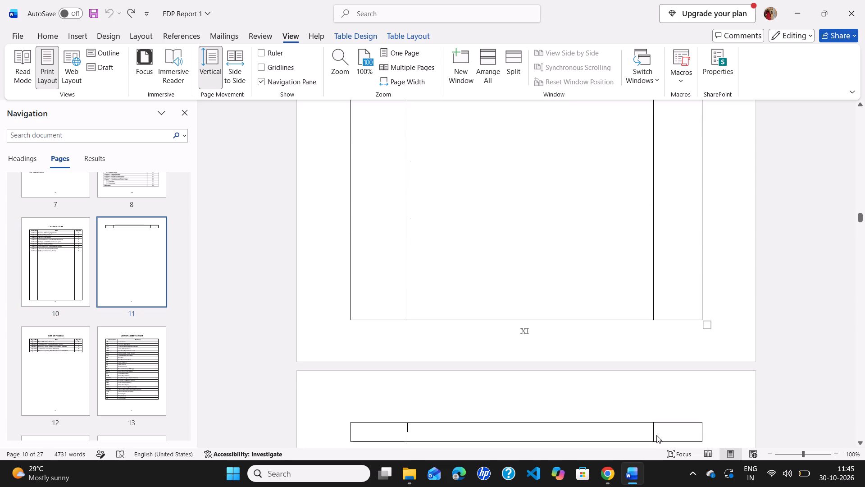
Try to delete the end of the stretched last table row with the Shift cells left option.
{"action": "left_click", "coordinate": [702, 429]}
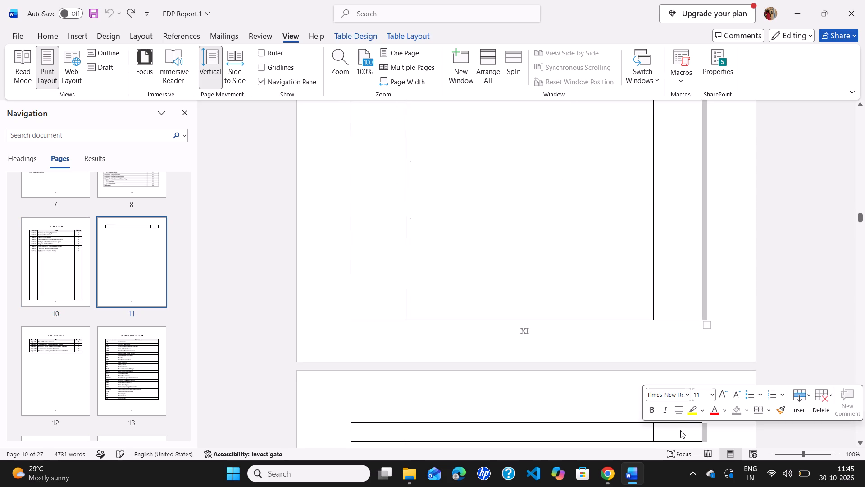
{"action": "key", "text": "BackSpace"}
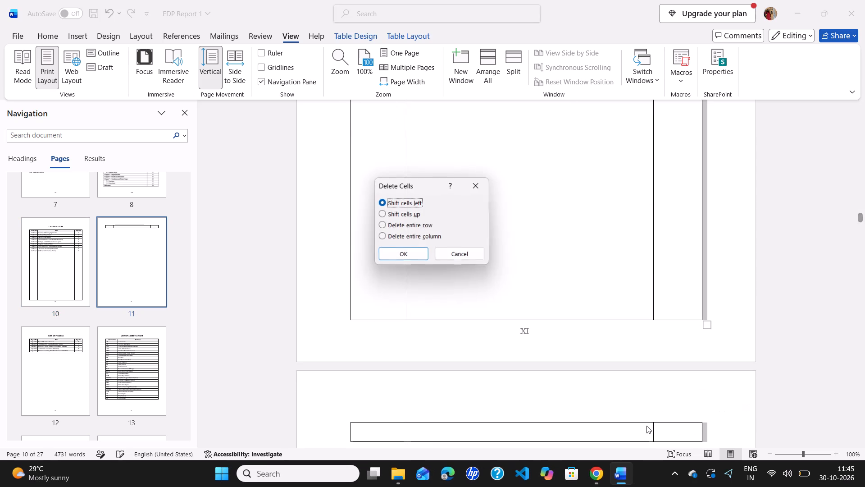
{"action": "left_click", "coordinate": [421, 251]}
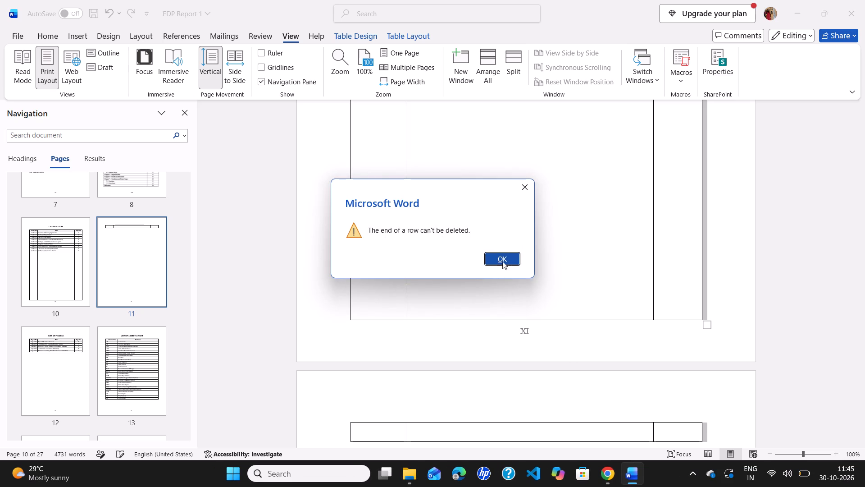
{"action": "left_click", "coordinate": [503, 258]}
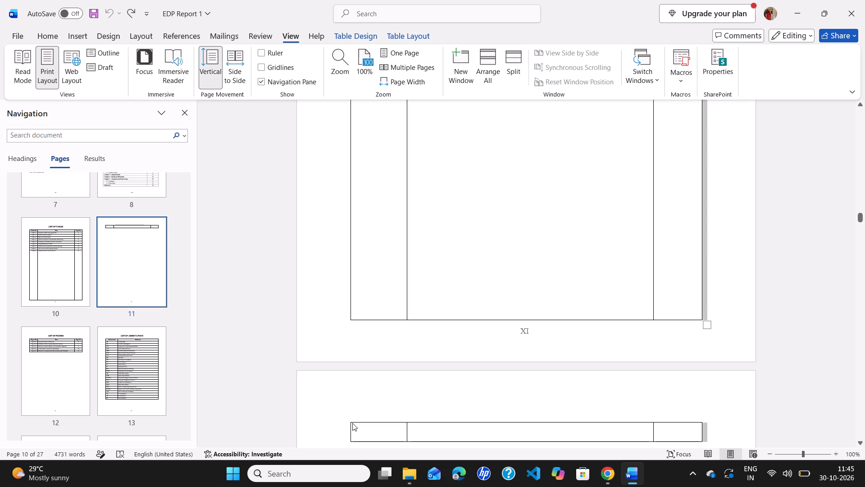
Delete the entire stretched last row (Table 6.2) of the List of Tables table with Delete Cells.
{"action": "left_click_drag", "start_coordinate": [351, 422], "coordinate": [413, 431]}
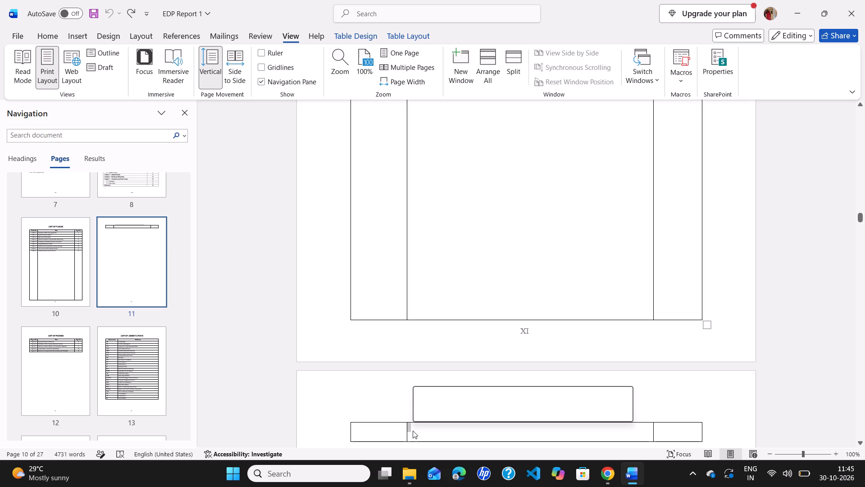
{"action": "left_click", "coordinate": [458, 437]}
{"action": "left_click", "coordinate": [458, 437]}
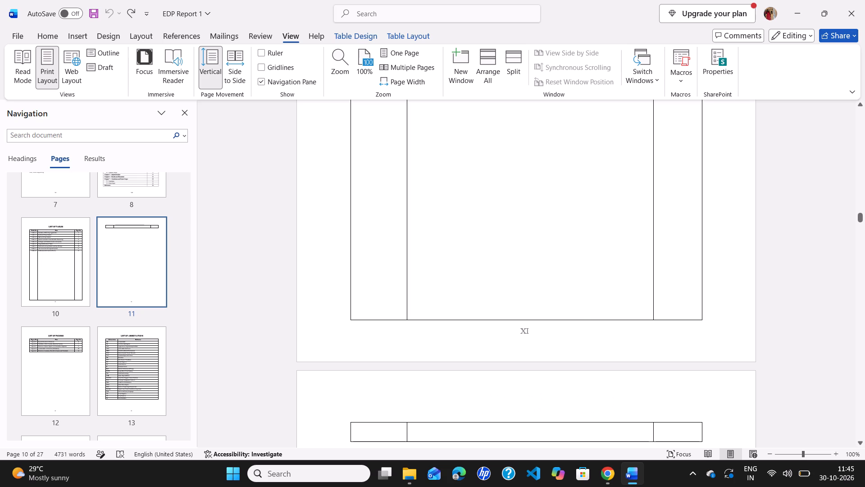
{"action": "right_click", "coordinate": [458, 437]}
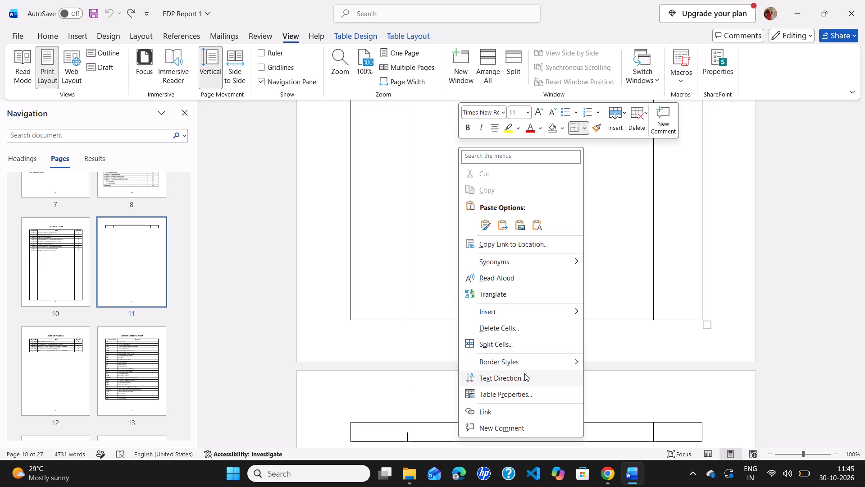
{"action": "left_click", "coordinate": [532, 326]}
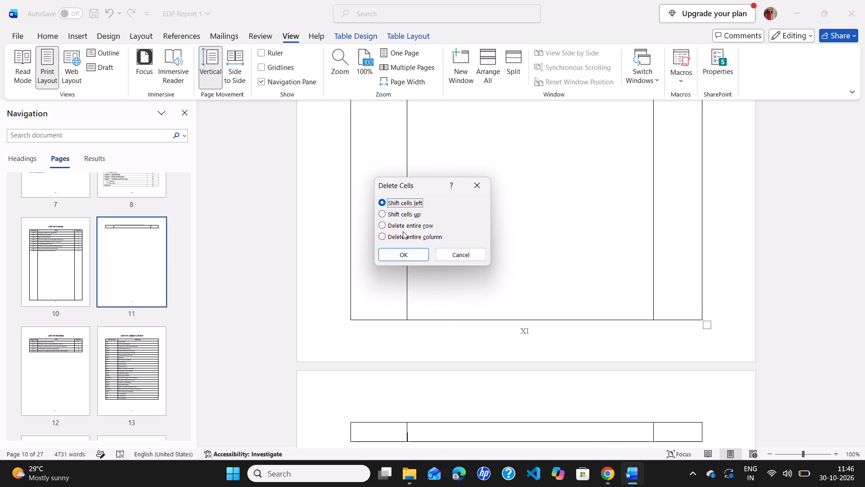
{"action": "left_click", "coordinate": [421, 227]}
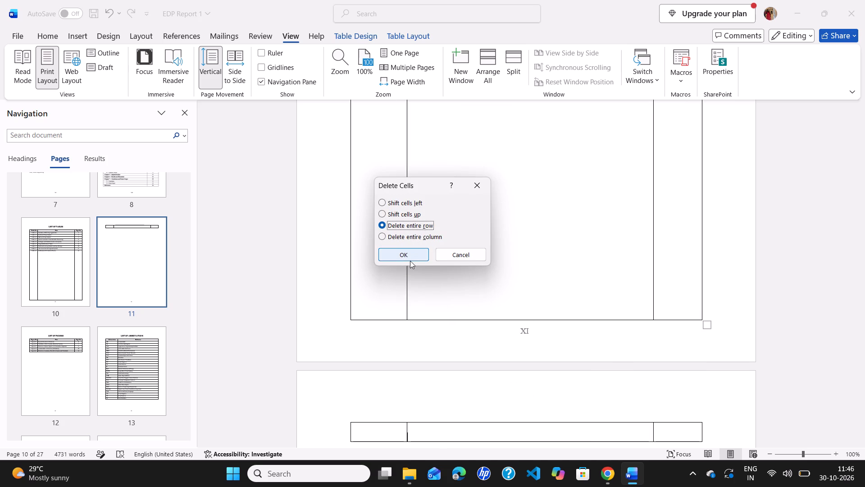
{"action": "left_click", "coordinate": [410, 261]}
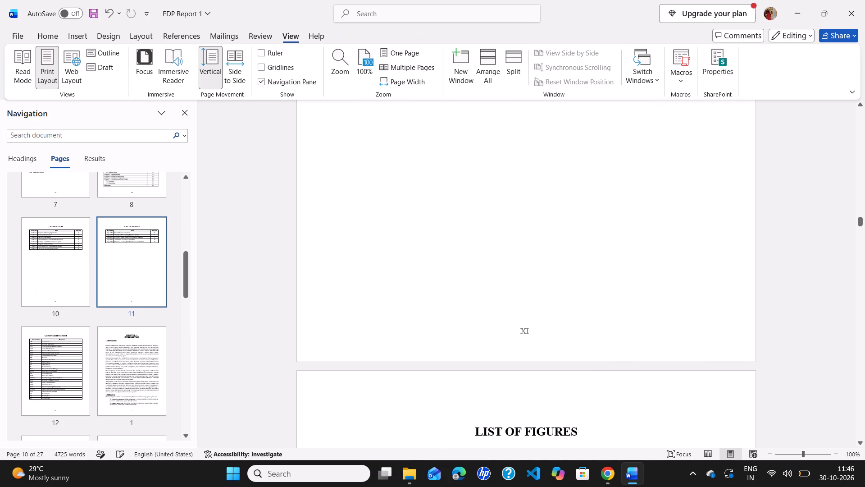
Check the List of Tables and neighbouring front-matter pages against the liikitha edp PDF in Downloads, and return to the Word report.
{"action": "scroll", "coordinate": [483, 314], "scroll_direction": "up", "scroll_amount": 6}
{"action": "scroll", "coordinate": [483, 314], "scroll_direction": "down", "scroll_amount": 1}
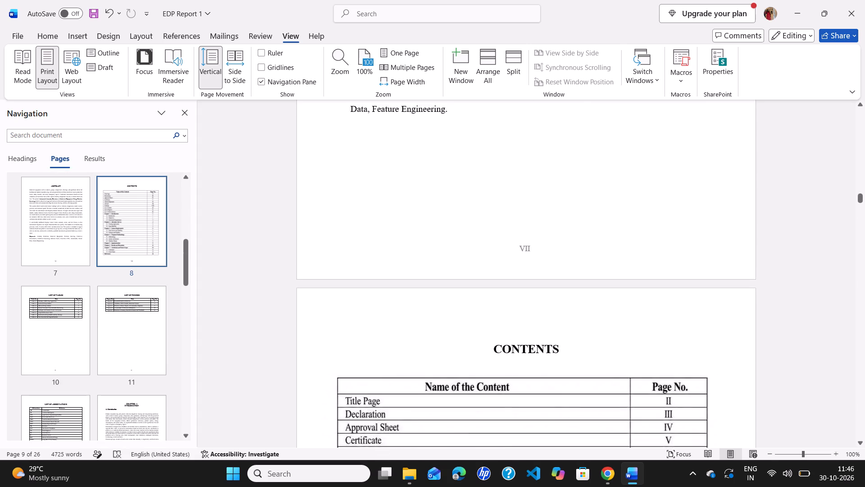
{"action": "scroll", "coordinate": [483, 314], "scroll_direction": "down", "scroll_amount": 5}
{"action": "left_click", "coordinate": [410, 486]}
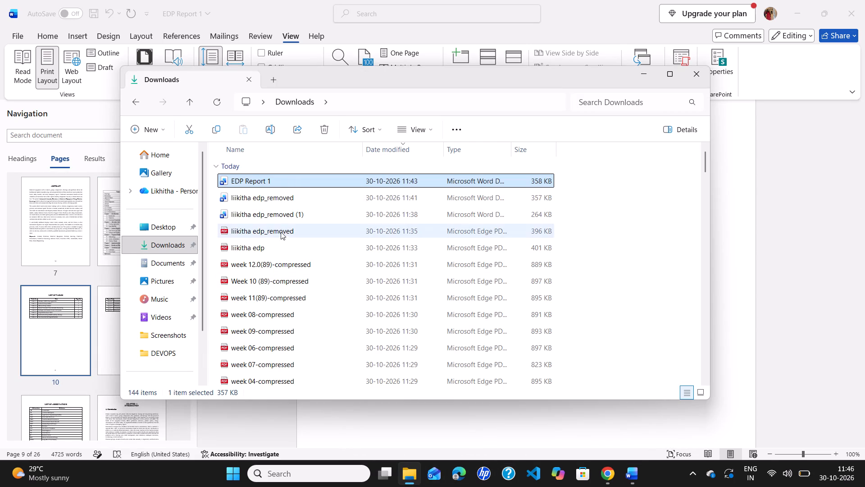
{"action": "double_click", "coordinate": [276, 246]}
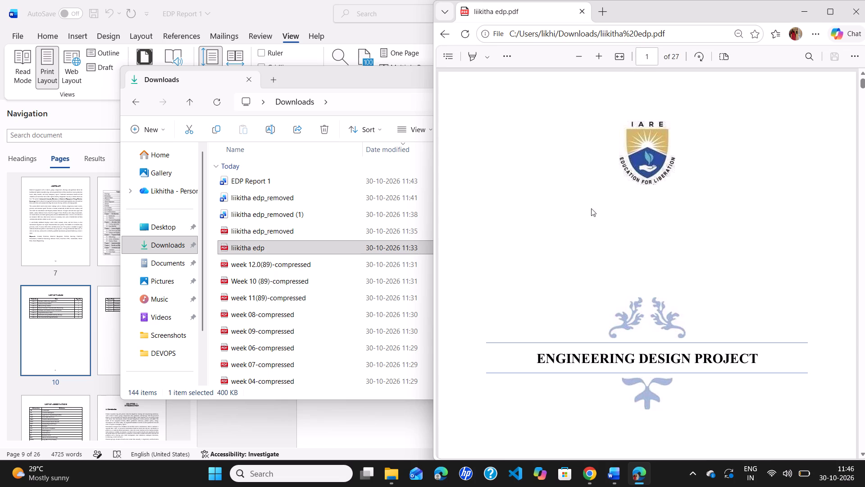
{"action": "scroll", "coordinate": [619, 212], "scroll_direction": "down", "scroll_amount": 19}
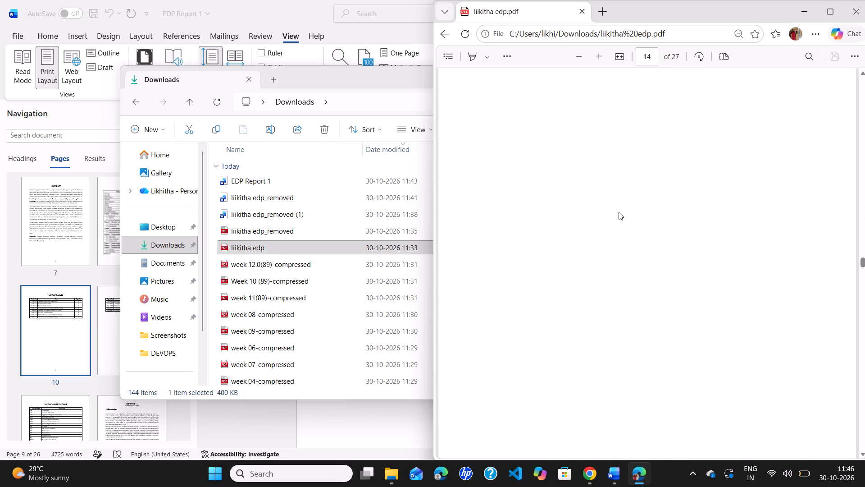
{"action": "scroll", "coordinate": [619, 212], "scroll_direction": "up", "scroll_amount": 4}
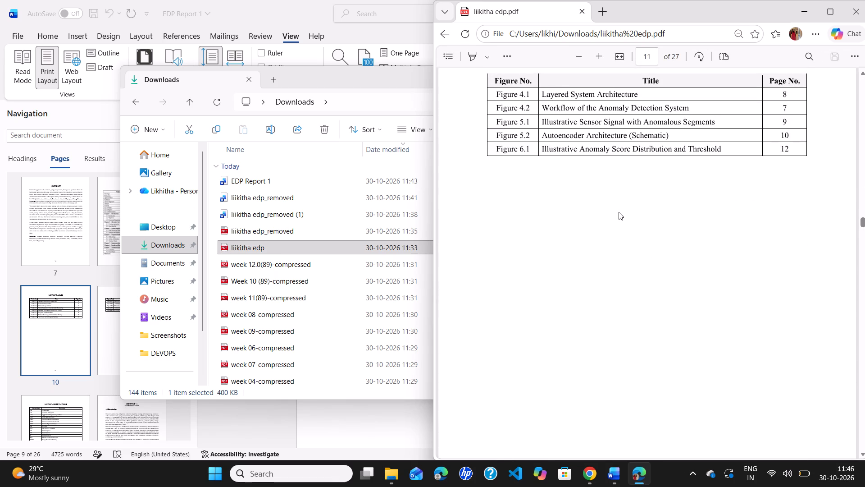
{"action": "scroll", "coordinate": [619, 212], "scroll_direction": "up", "scroll_amount": 6}
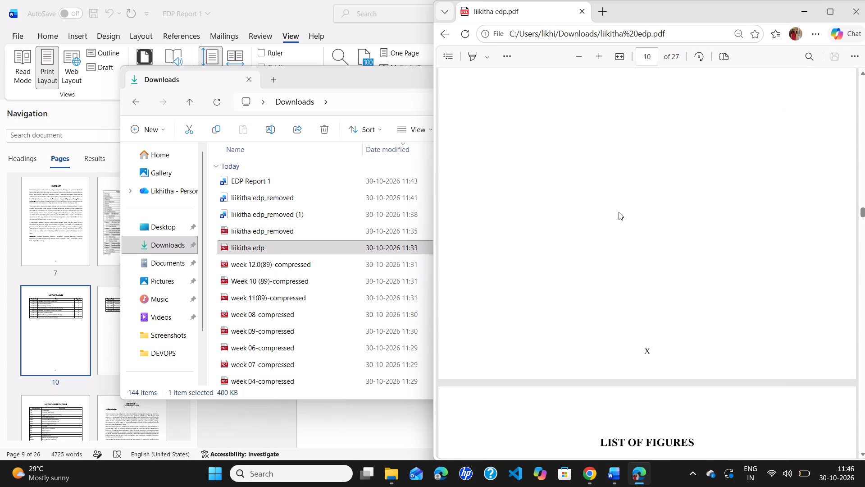
{"action": "scroll", "coordinate": [619, 212], "scroll_direction": "up", "scroll_amount": 2}
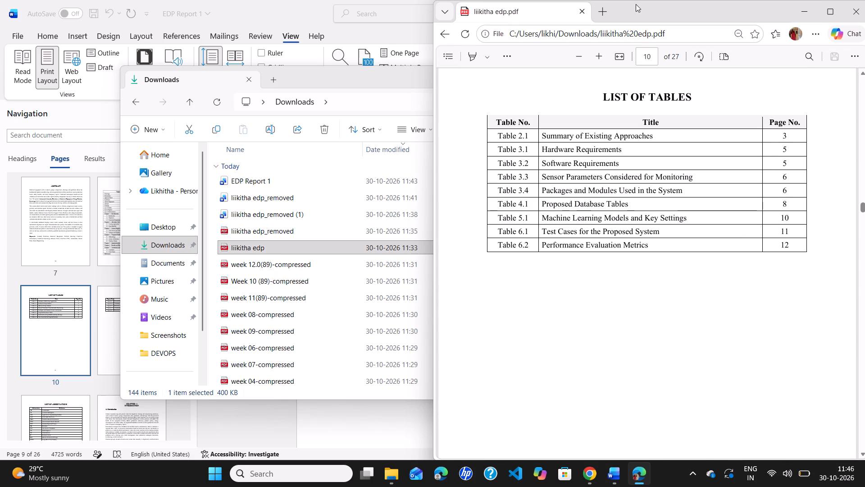
{"action": "left_click", "coordinate": [808, 17]}
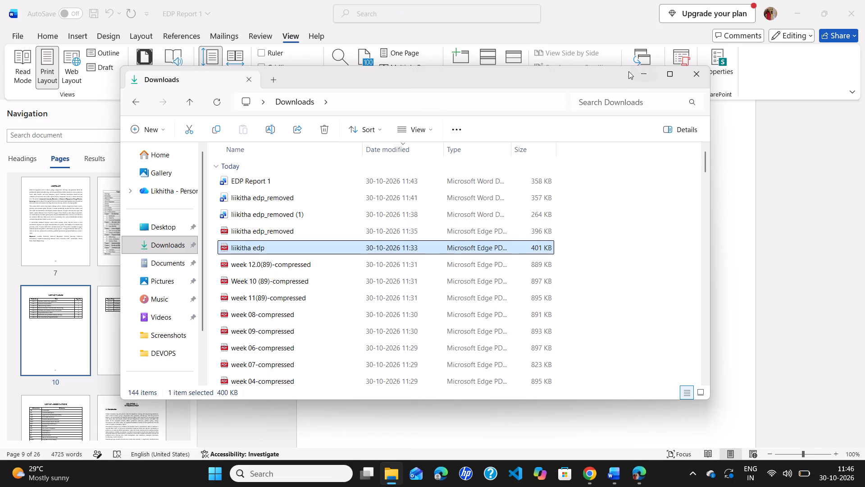
{"action": "left_click", "coordinate": [651, 78]}
{"action": "scroll", "coordinate": [535, 285], "scroll_direction": "up", "scroll_amount": 1}
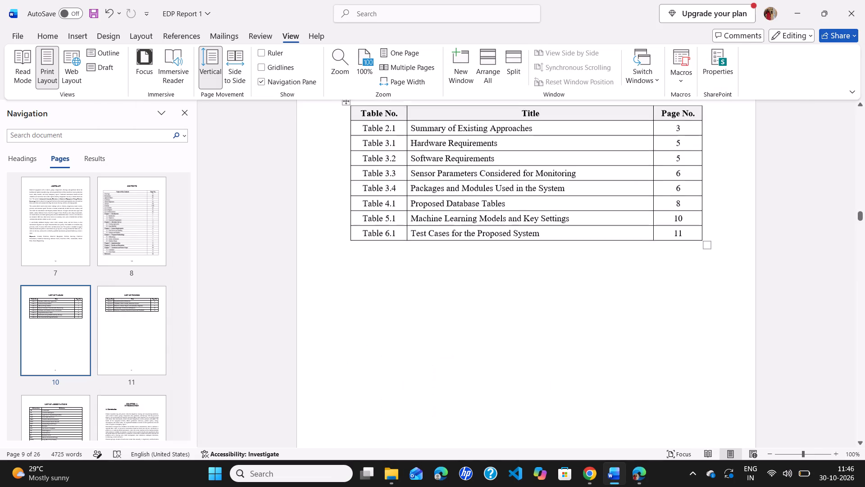
Copy the Table 6.2 Performance Evaluation Metrics row from the List of Tables in the liikitha edp PDF, and return to the Word report.
{"action": "scroll", "coordinate": [535, 285], "scroll_direction": "up", "scroll_amount": 4}
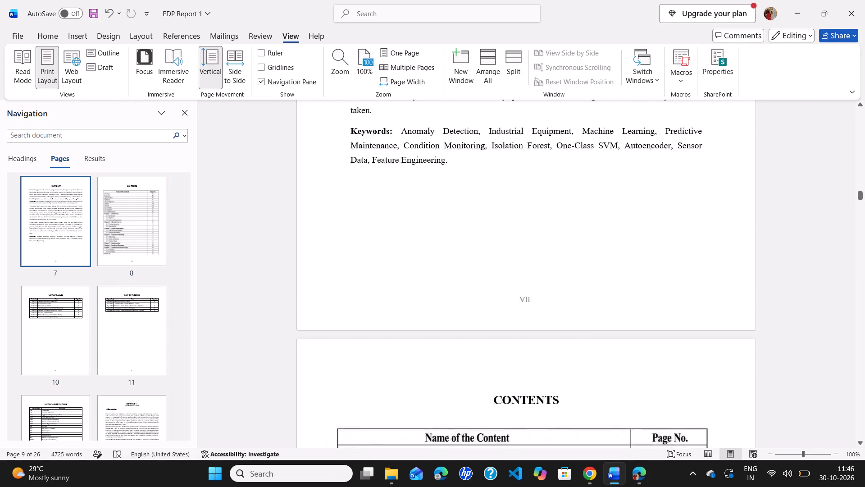
{"action": "scroll", "coordinate": [535, 285], "scroll_direction": "up", "scroll_amount": 1}
{"action": "scroll", "coordinate": [535, 285], "scroll_direction": "down", "scroll_amount": 5}
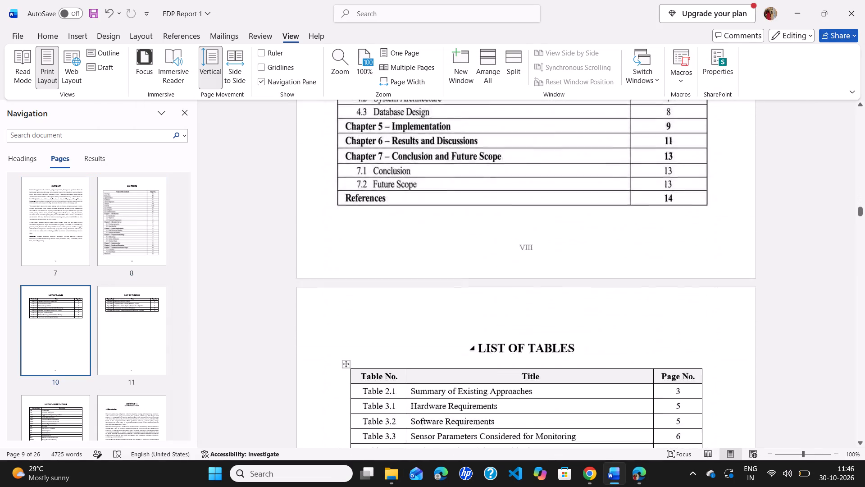
{"action": "scroll", "coordinate": [535, 285], "scroll_direction": "down", "scroll_amount": 5}
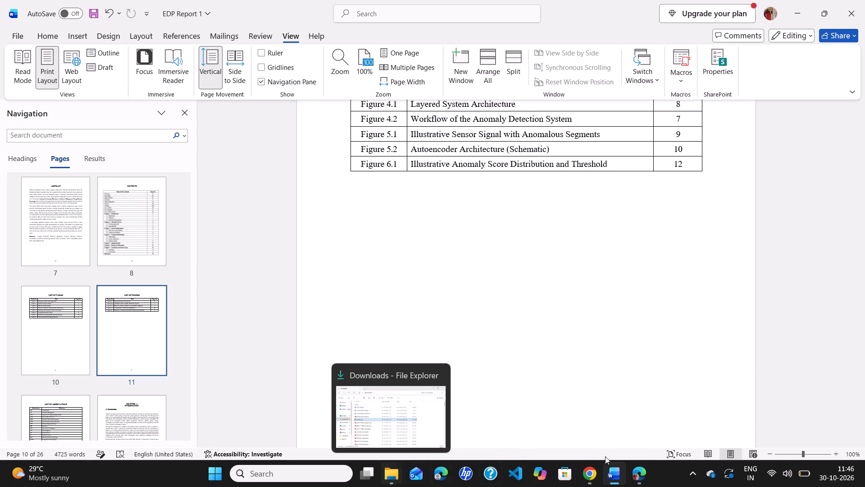
{"action": "left_click", "coordinate": [649, 415]}
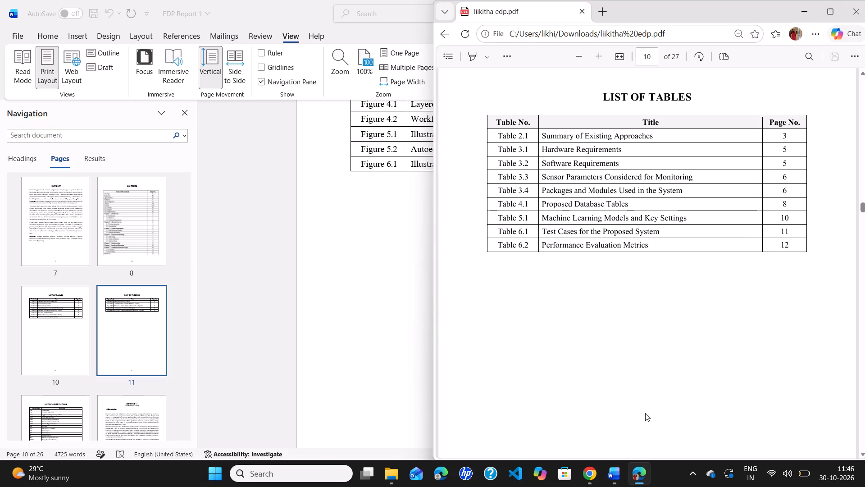
{"action": "scroll", "coordinate": [596, 285], "scroll_direction": "up", "scroll_amount": 1}
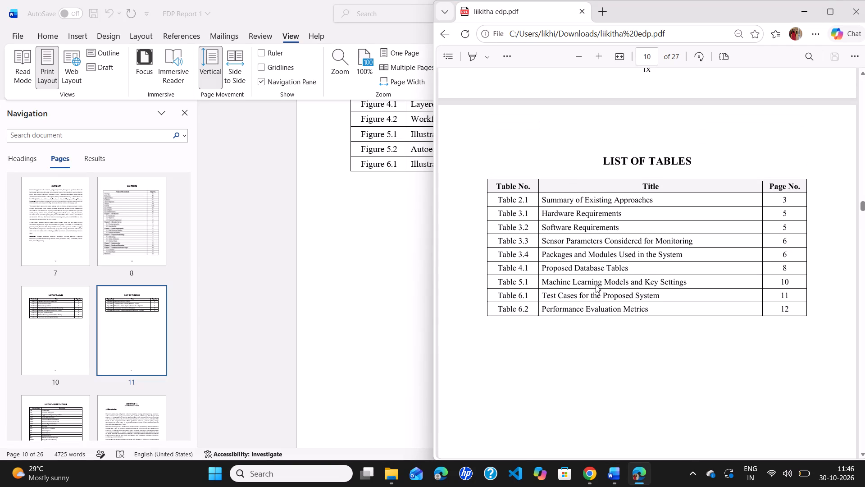
{"action": "scroll", "coordinate": [596, 285], "scroll_direction": "up", "scroll_amount": 1}
{"action": "left_click_drag", "start_coordinate": [494, 311], "coordinate": [610, 297]}
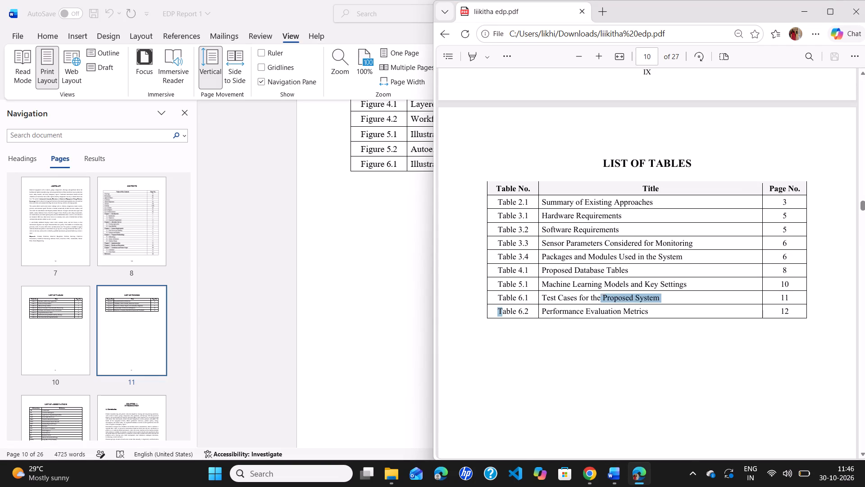
{"action": "left_click_drag", "start_coordinate": [610, 297], "coordinate": [782, 315]}
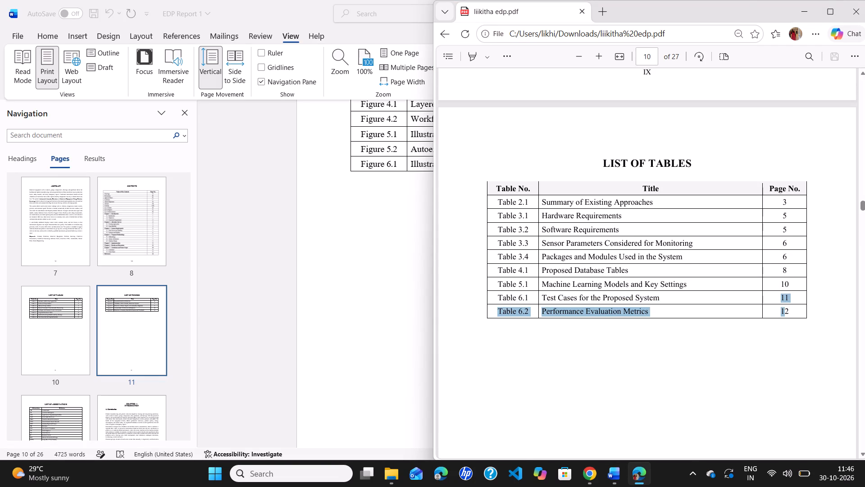
{"action": "left_click_drag", "start_coordinate": [782, 315], "coordinate": [739, 308]}
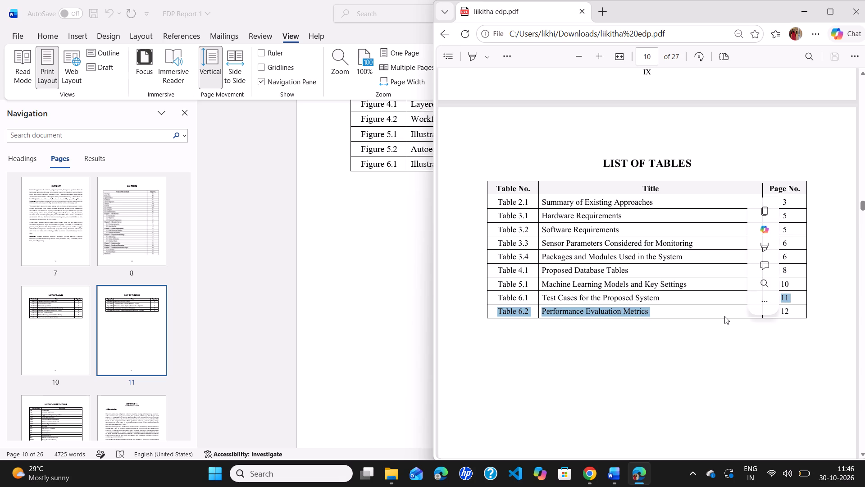
{"action": "left_click", "coordinate": [724, 316]}
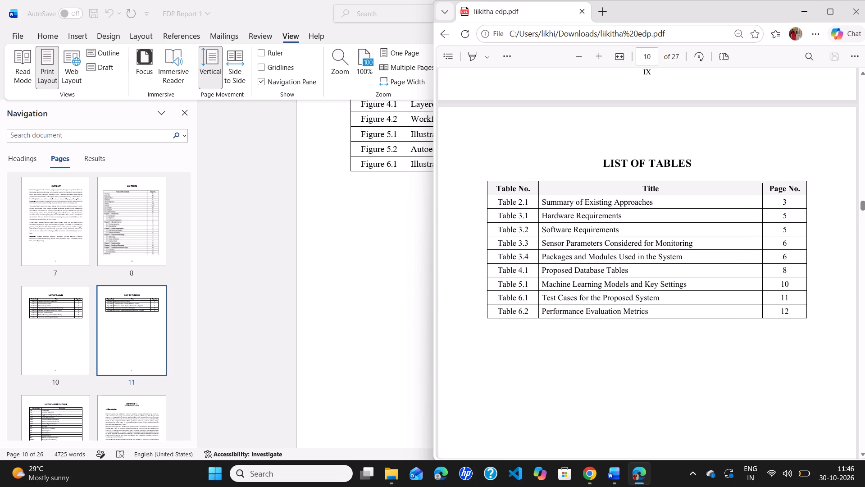
{"action": "left_click_drag", "start_coordinate": [497, 313], "coordinate": [697, 350]}
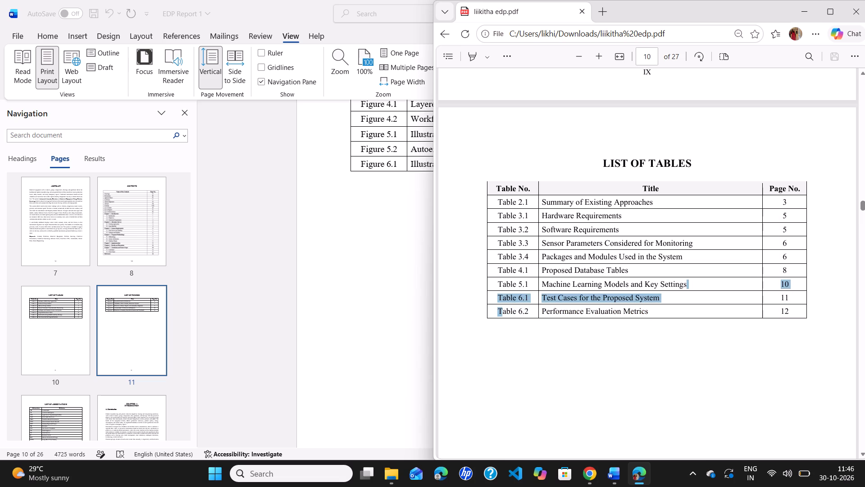
{"action": "left_click_drag", "start_coordinate": [697, 350], "coordinate": [691, 356]}
{"action": "triple_click", "coordinate": [792, 308]}
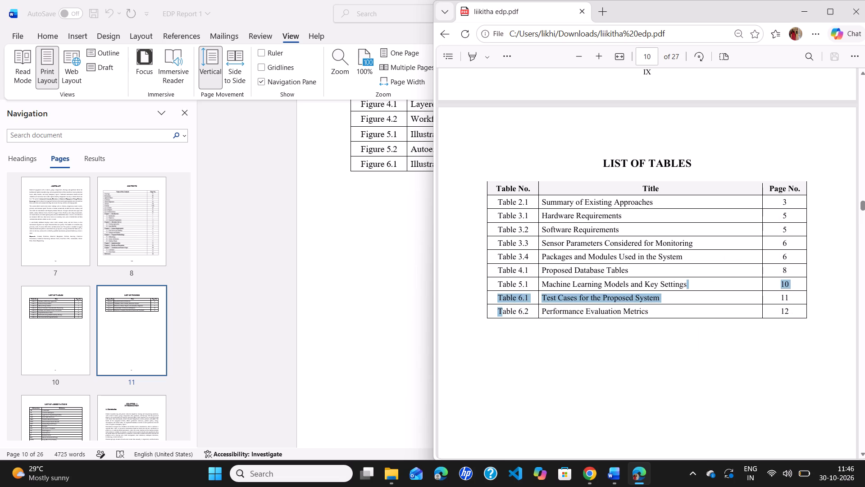
{"action": "left_click", "coordinate": [792, 308]}
{"action": "left_click_drag", "start_coordinate": [792, 308], "coordinate": [783, 318]}
{"action": "left_click_drag", "start_coordinate": [783, 318], "coordinate": [799, 310]}
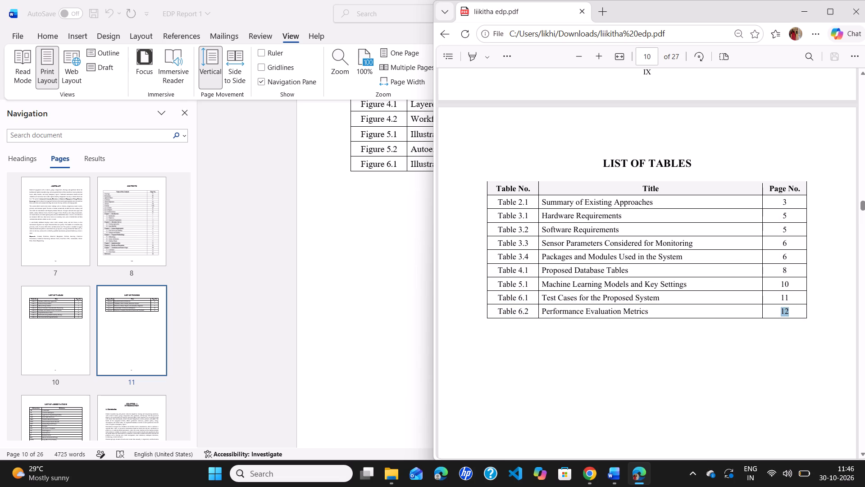
{"action": "left_click_drag", "start_coordinate": [799, 310], "coordinate": [798, 310]}
{"action": "left_click", "coordinate": [798, 310]}
{"action": "left_click_drag", "start_coordinate": [798, 310], "coordinate": [792, 310]}
{"action": "left_click_drag", "start_coordinate": [792, 310], "coordinate": [717, 319]}
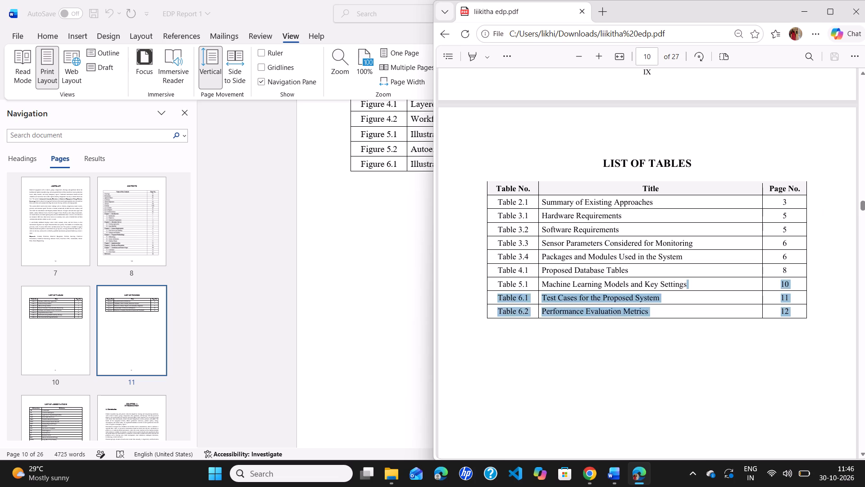
{"action": "left_click_drag", "start_coordinate": [717, 319], "coordinate": [466, 352]}
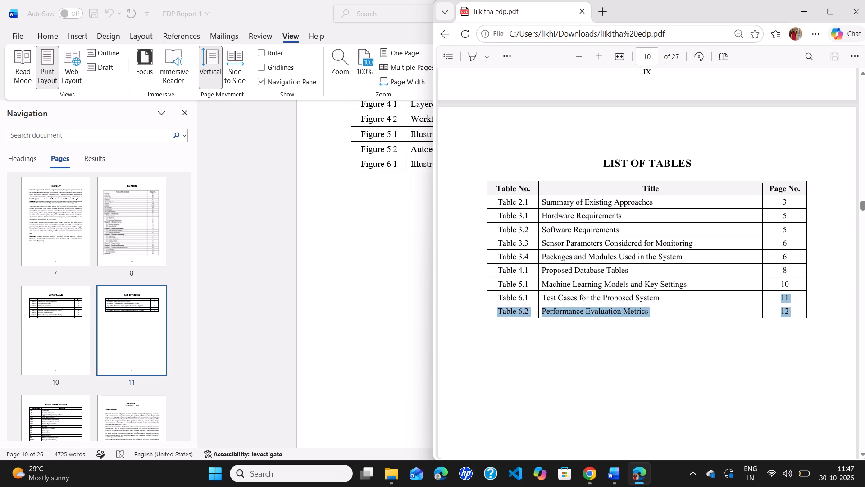
{"action": "left_click_drag", "start_coordinate": [466, 352], "coordinate": [492, 308]}
{"action": "left_click_drag", "start_coordinate": [492, 308], "coordinate": [490, 307]}
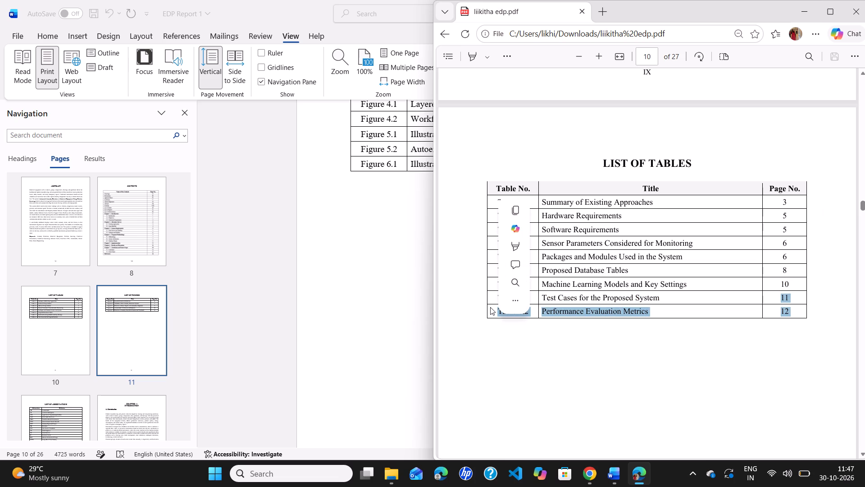
{"action": "left_click", "coordinate": [515, 216]}
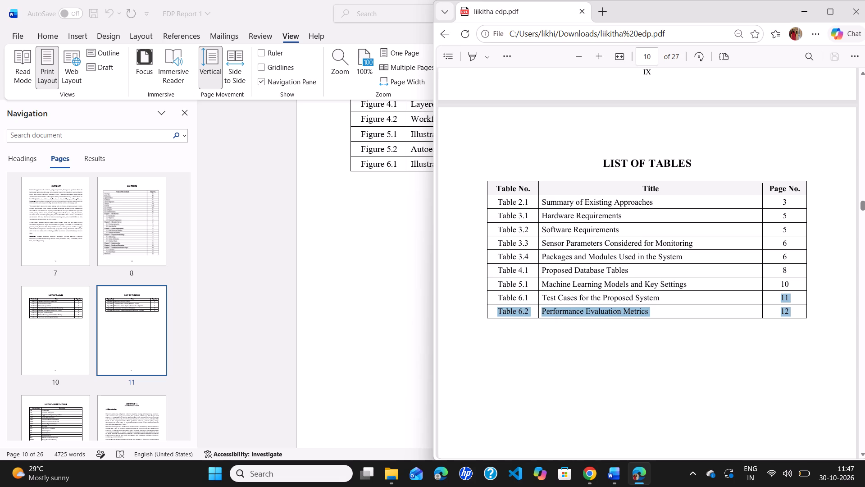
{"action": "left_click", "coordinate": [804, 2]}
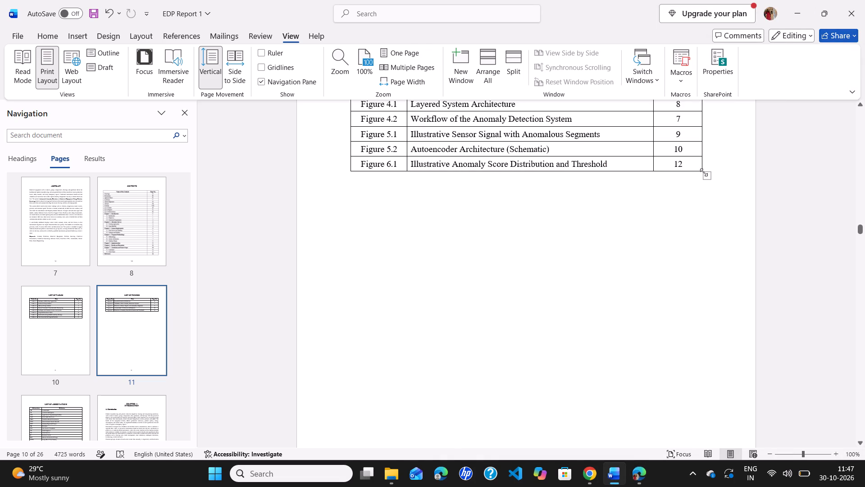
Enlarge the List of Figures table slightly from its lower outer corner.
{"action": "left_click_drag", "start_coordinate": [704, 172], "coordinate": [705, 184]}
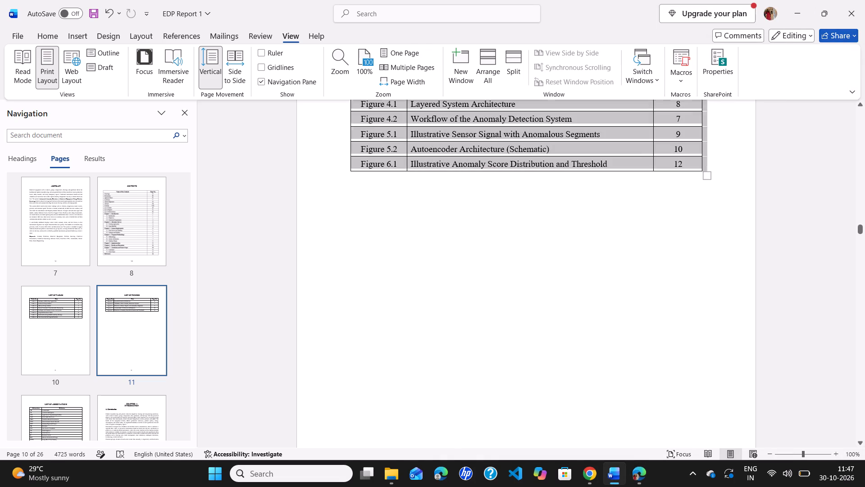
{"action": "left_click_drag", "start_coordinate": [705, 184], "coordinate": [706, 191]}
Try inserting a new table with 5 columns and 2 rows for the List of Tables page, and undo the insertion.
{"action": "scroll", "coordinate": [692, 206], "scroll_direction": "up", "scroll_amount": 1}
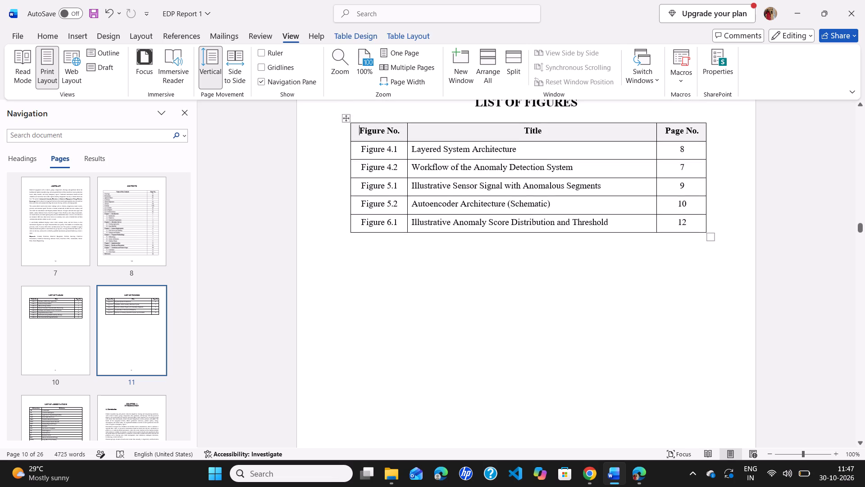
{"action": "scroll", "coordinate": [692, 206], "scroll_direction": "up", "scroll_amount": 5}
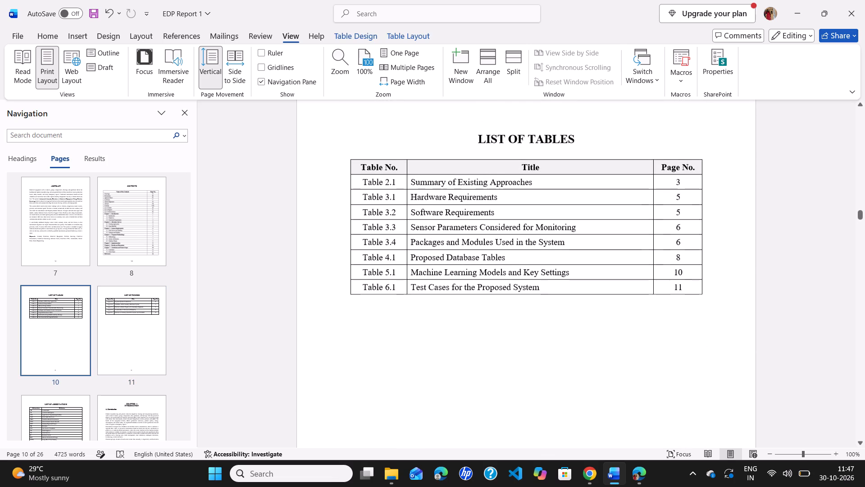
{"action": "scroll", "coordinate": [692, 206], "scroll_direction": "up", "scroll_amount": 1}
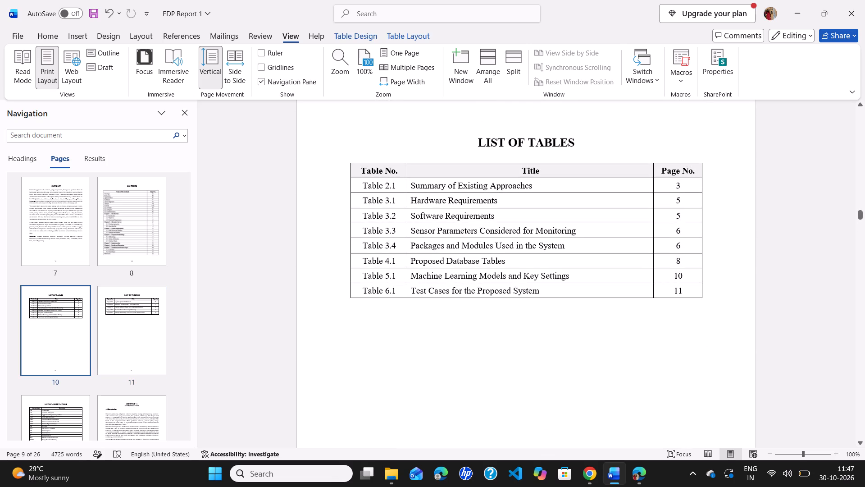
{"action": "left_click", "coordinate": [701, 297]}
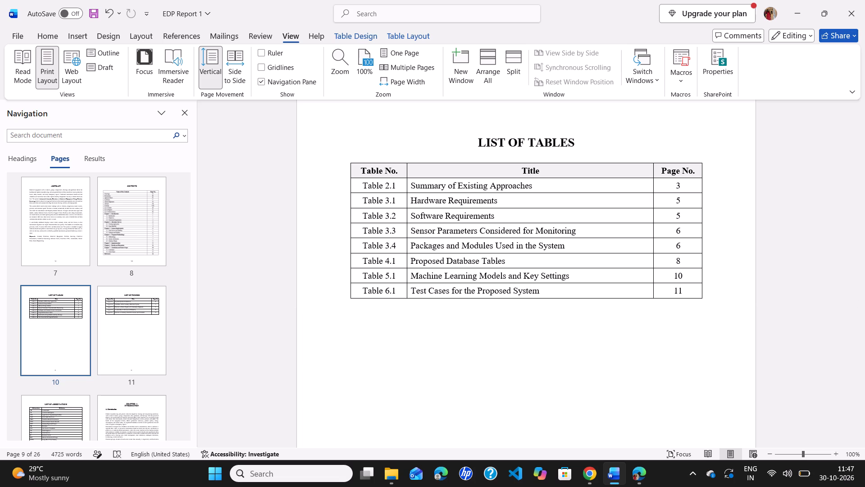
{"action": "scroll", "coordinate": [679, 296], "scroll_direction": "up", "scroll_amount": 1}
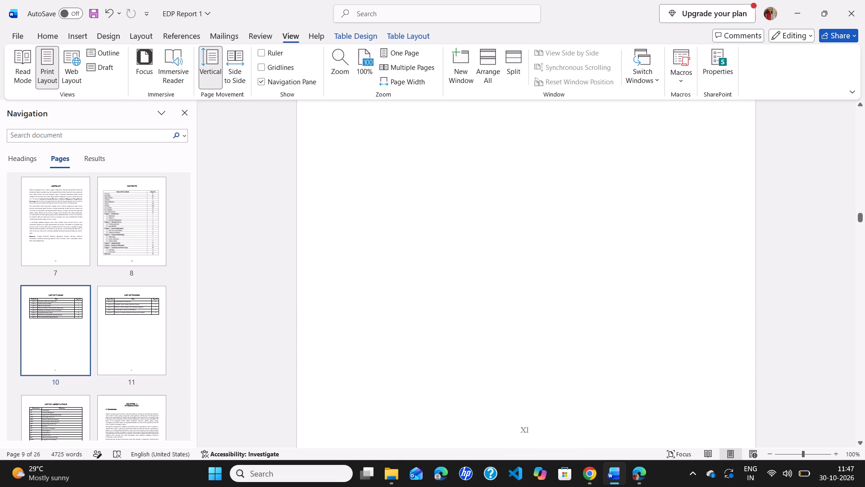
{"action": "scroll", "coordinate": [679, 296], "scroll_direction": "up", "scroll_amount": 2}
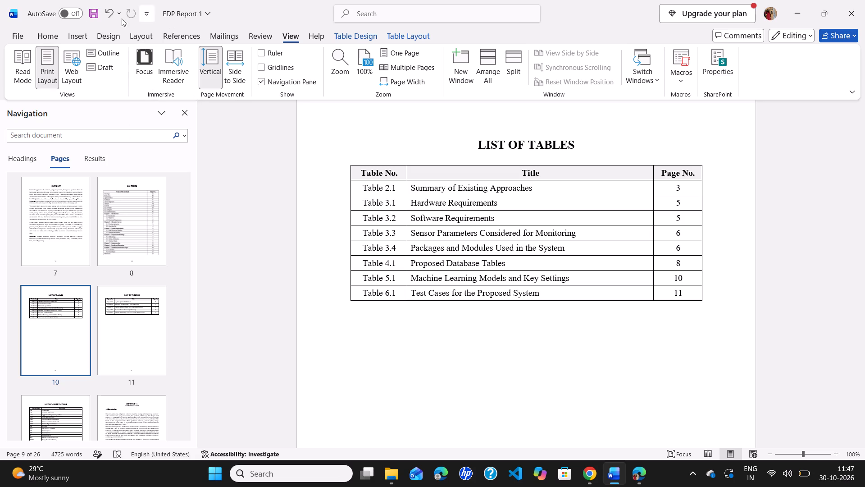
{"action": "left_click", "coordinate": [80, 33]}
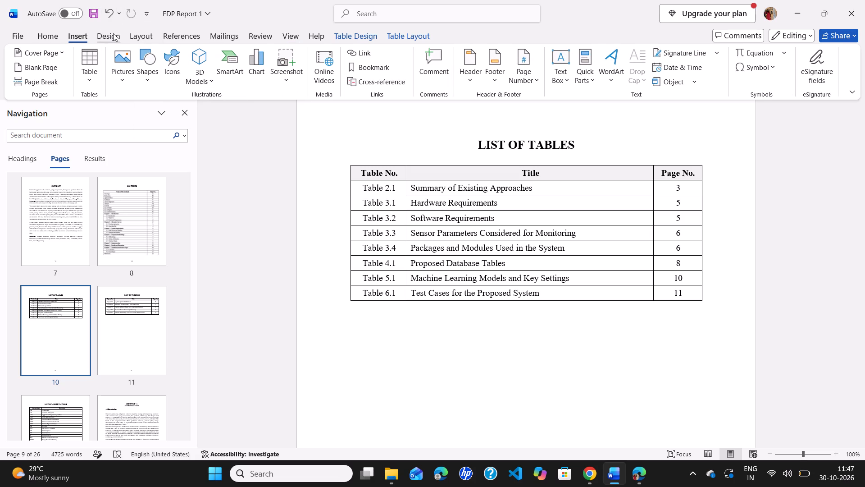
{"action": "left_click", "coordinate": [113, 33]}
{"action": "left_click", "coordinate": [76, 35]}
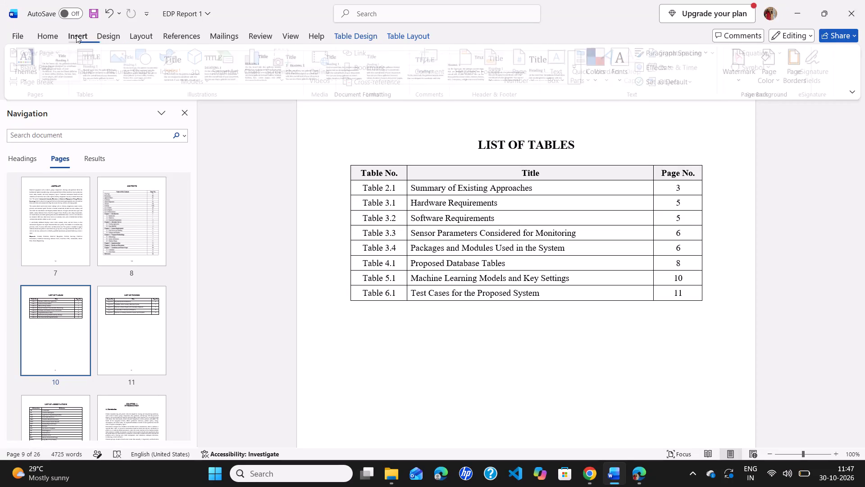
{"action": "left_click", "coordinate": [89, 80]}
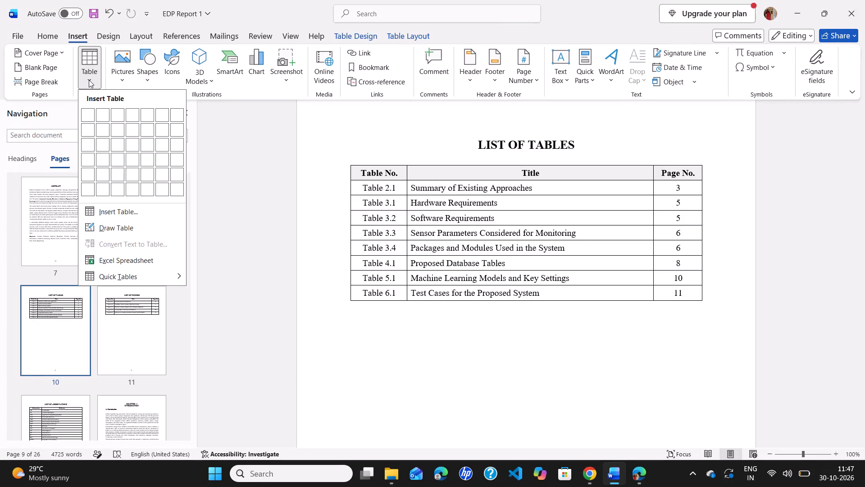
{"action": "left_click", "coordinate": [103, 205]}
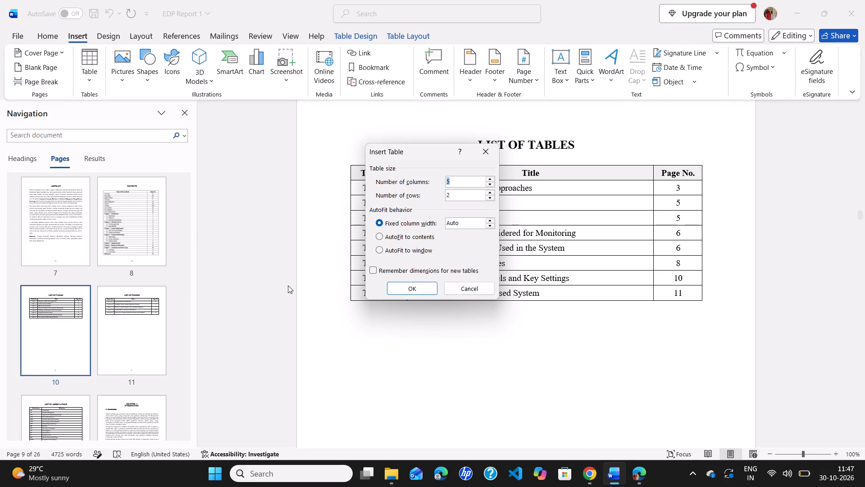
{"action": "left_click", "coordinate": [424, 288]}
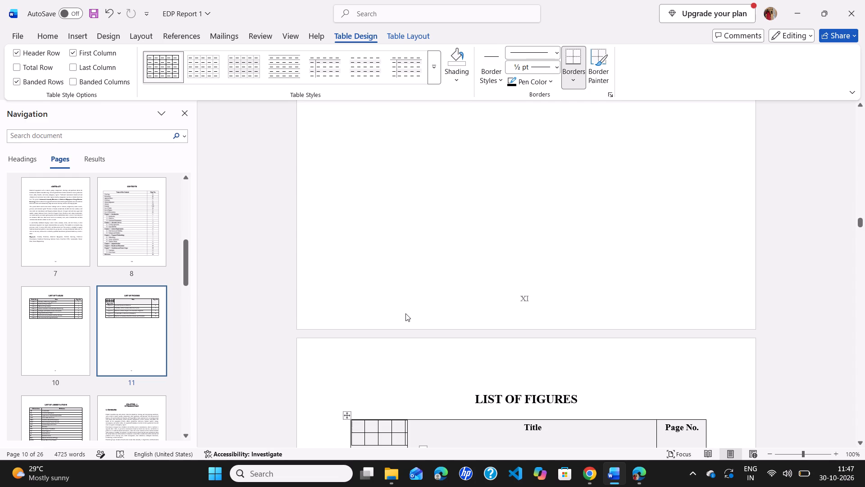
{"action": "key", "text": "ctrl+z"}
Review the report's front-matter pages from the List of Tables back to the Certificate.
{"action": "scroll", "coordinate": [505, 324], "scroll_direction": "down", "scroll_amount": 2}
{"action": "scroll", "coordinate": [505, 324], "scroll_direction": "up", "scroll_amount": 7}
{"action": "scroll", "coordinate": [505, 324], "scroll_direction": "down", "scroll_amount": 1}
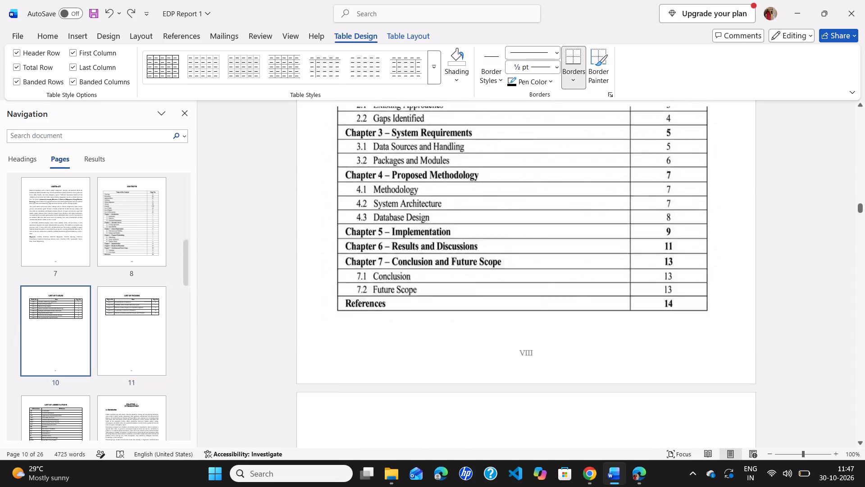
{"action": "scroll", "coordinate": [505, 324], "scroll_direction": "down", "scroll_amount": 1}
{"action": "scroll", "coordinate": [505, 324], "scroll_direction": "up", "scroll_amount": 1}
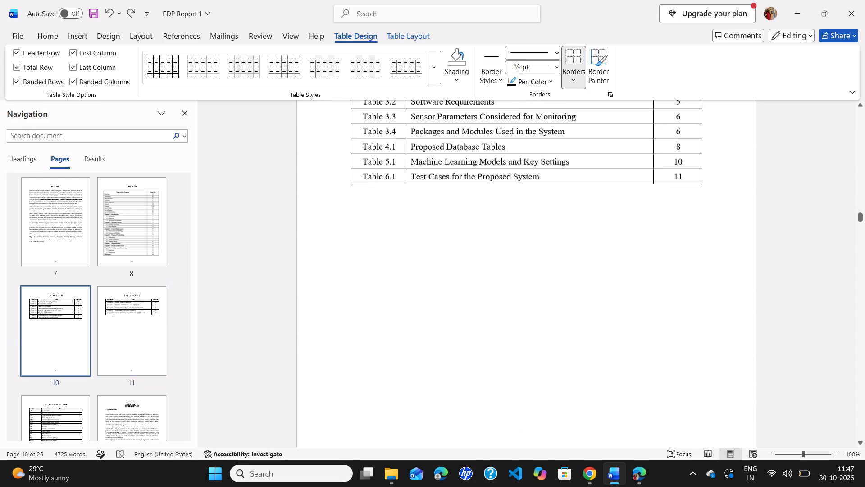
{"action": "scroll", "coordinate": [505, 324], "scroll_direction": "up", "scroll_amount": 3}
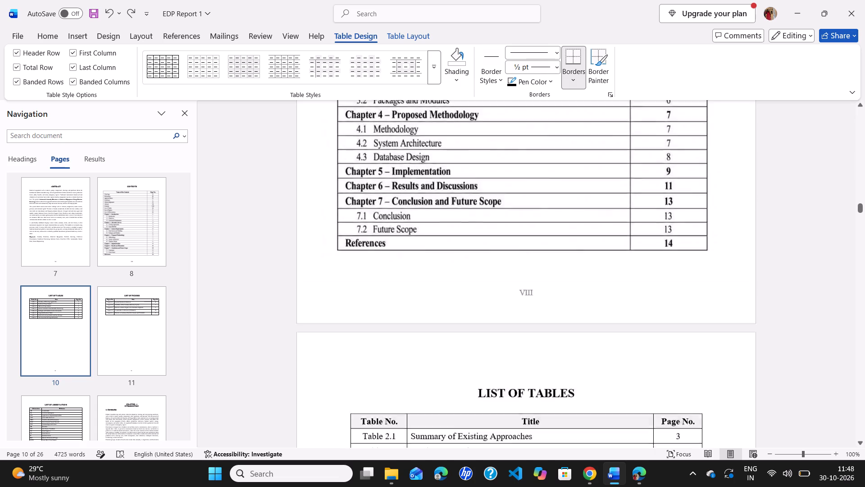
{"action": "scroll", "coordinate": [505, 324], "scroll_direction": "up", "scroll_amount": 8}
{"action": "scroll", "coordinate": [505, 324], "scroll_direction": "down", "scroll_amount": 3}
{"action": "scroll", "coordinate": [505, 324], "scroll_direction": "up", "scroll_amount": 20}
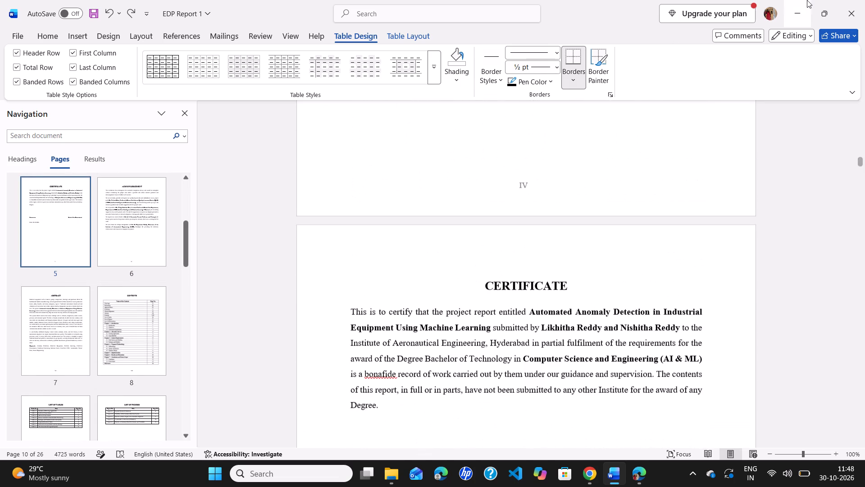
Minimize the Word report to the desktop and dismiss the low-battery notice.
{"action": "left_click", "coordinate": [802, 5]}
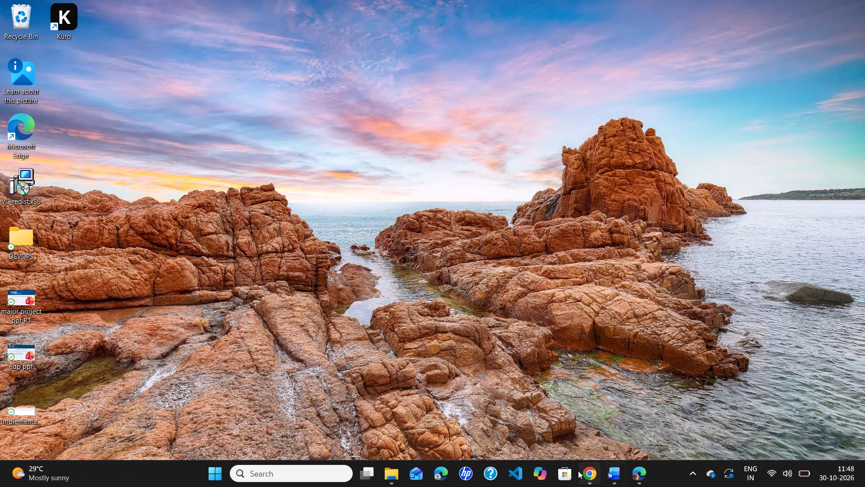
{"action": "left_click", "coordinate": [584, 472]}
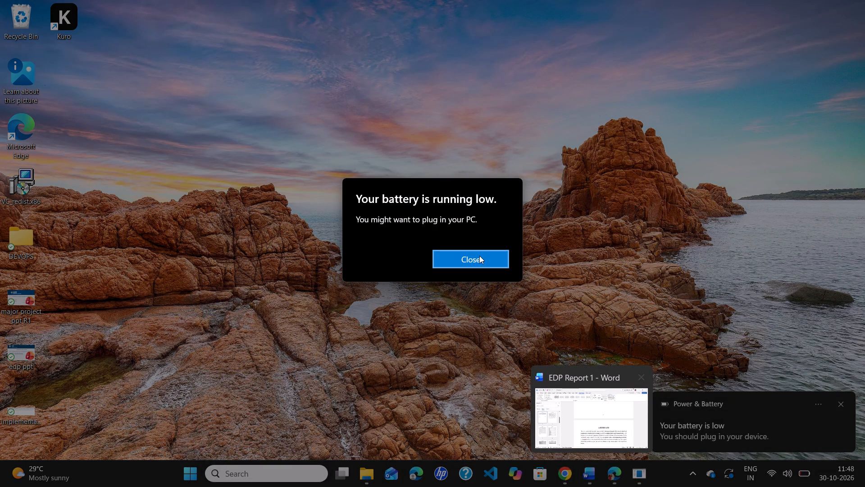
{"action": "left_click", "coordinate": [478, 256]}
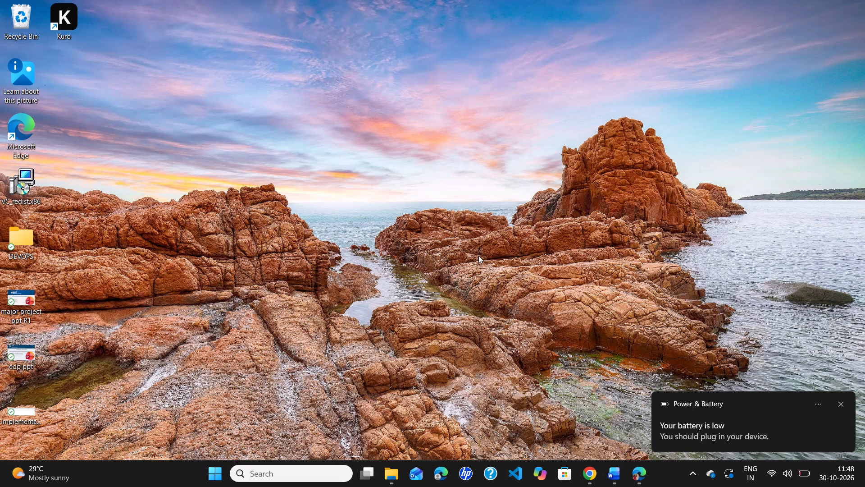
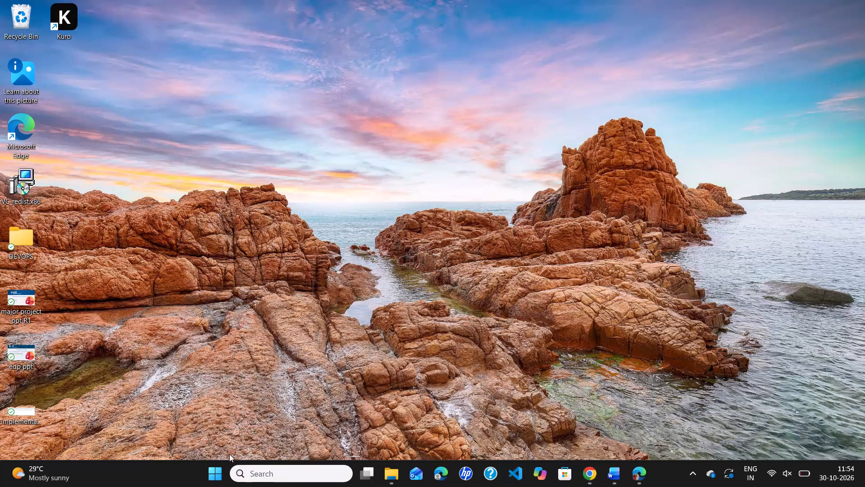
Put the computer to sleep, leaving the report and other apps open.
{"action": "left_click", "coordinate": [213, 477]}
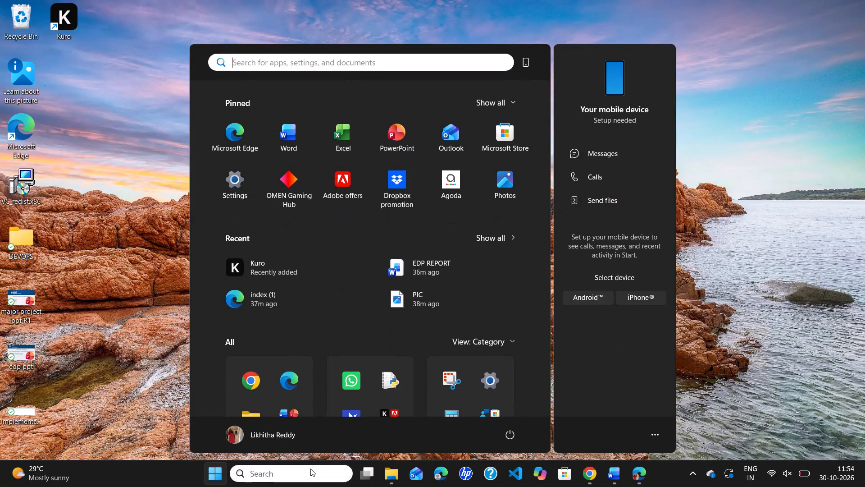
{"action": "left_click", "coordinate": [504, 431]}
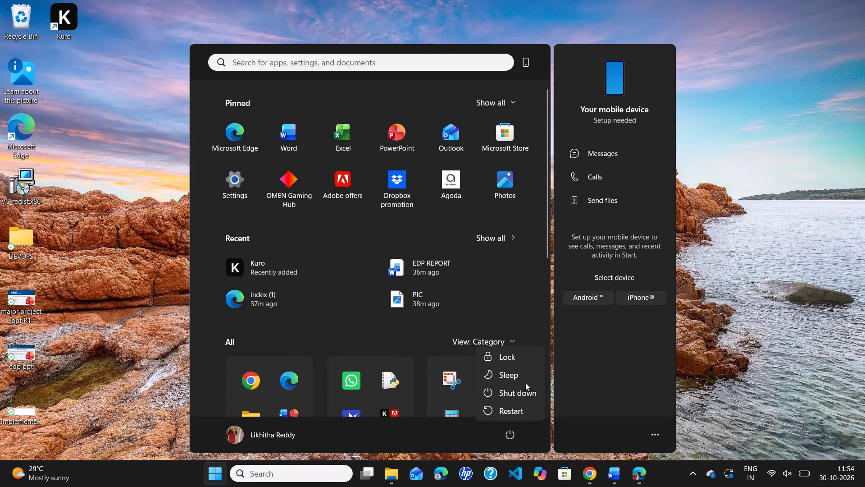
{"action": "left_click", "coordinate": [515, 377]}
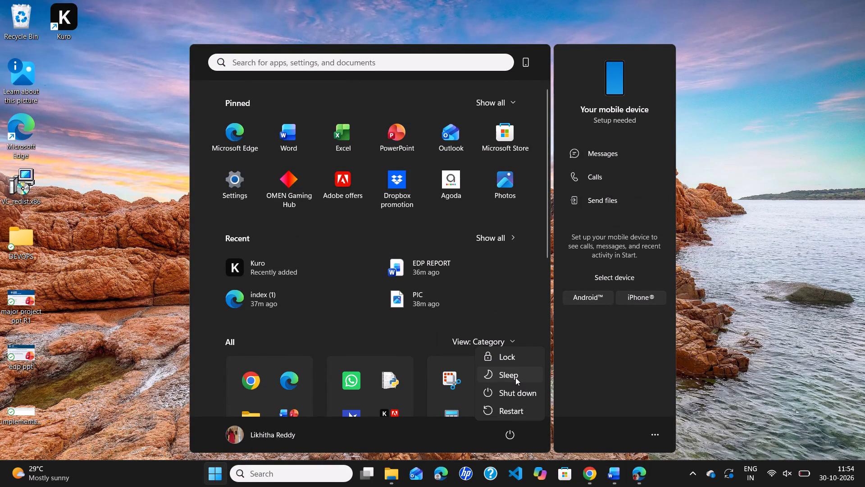